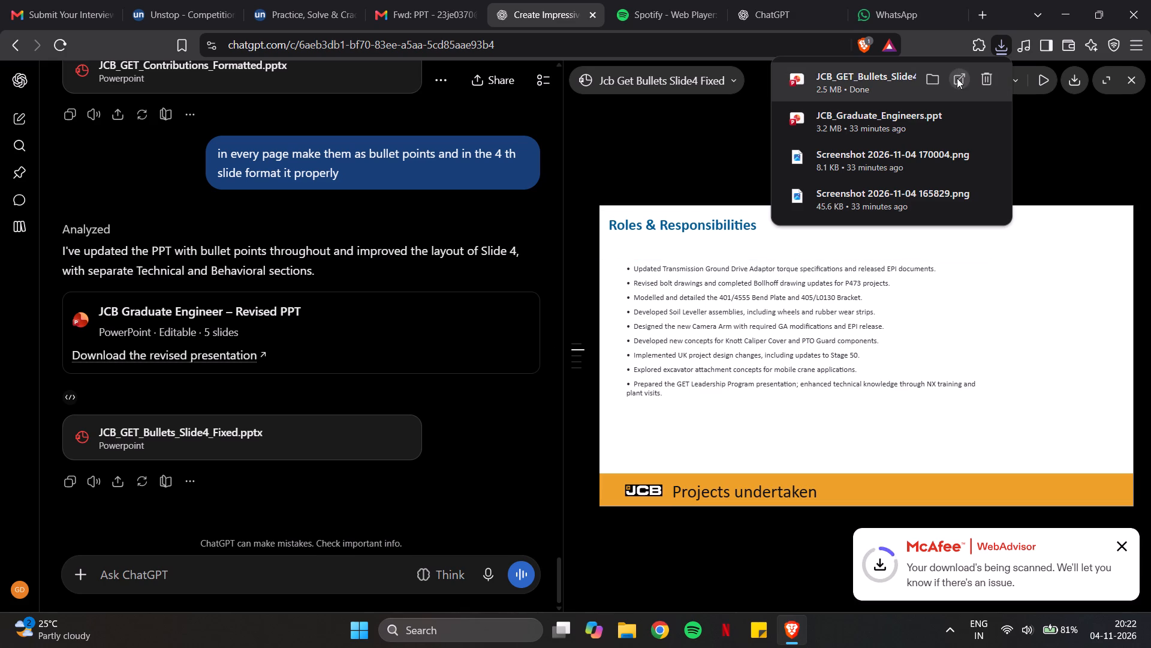
{"action": "left_click", "coordinate": [956, 84]}
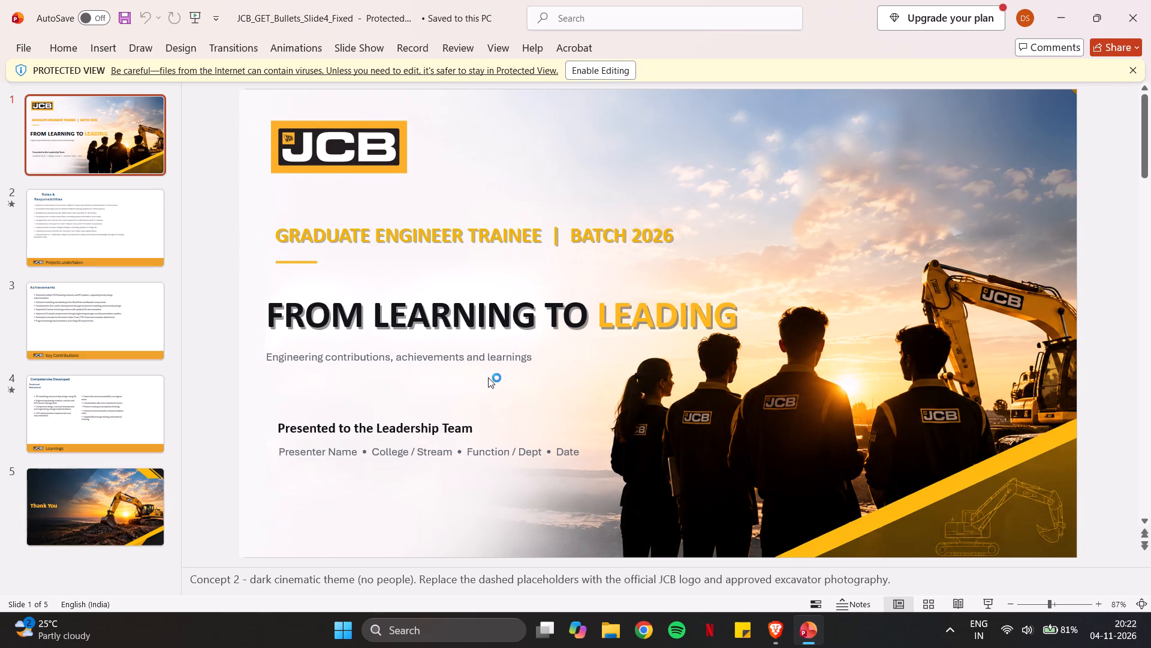
Go to slide 2 and enable editing of the protected presentation.
{"action": "left_click", "coordinate": [104, 211]}
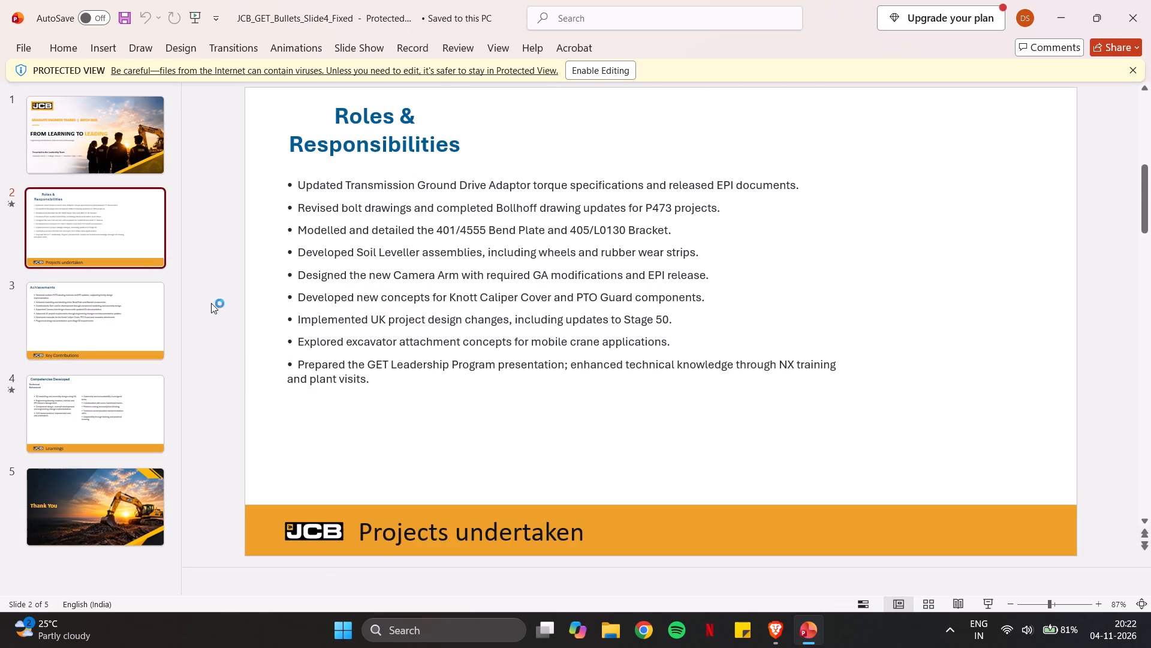
{"action": "left_click", "coordinate": [383, 120]}
{"action": "left_click", "coordinate": [617, 67]}
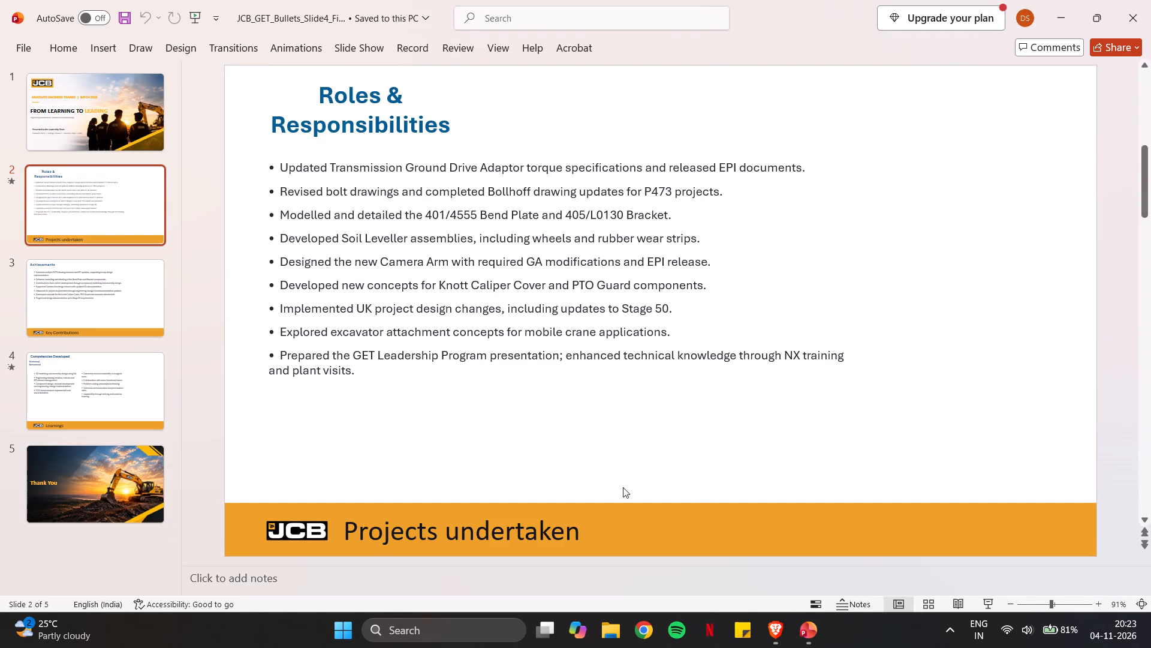
Widen slide 2's Roles & Responsibilities title box to fit one line, and move it slightly down to line up with the bullets.
{"action": "left_click", "coordinate": [332, 97]}
{"action": "left_click", "coordinate": [426, 94]}
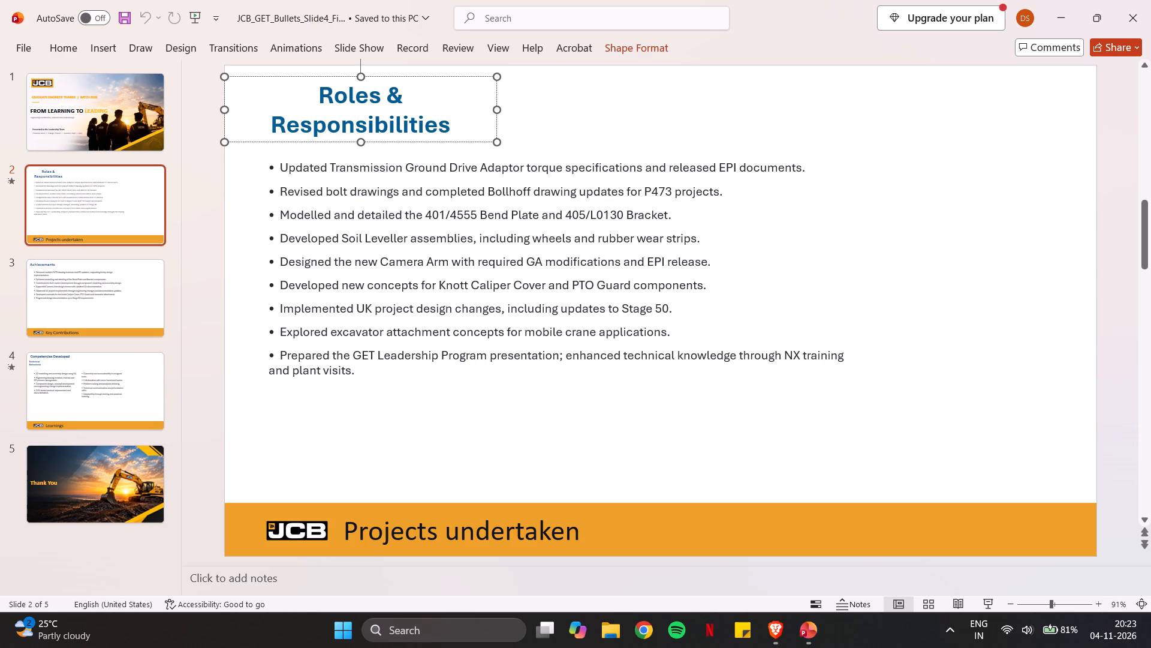
{"action": "left_click_drag", "start_coordinate": [496, 111], "coordinate": [545, 109]}
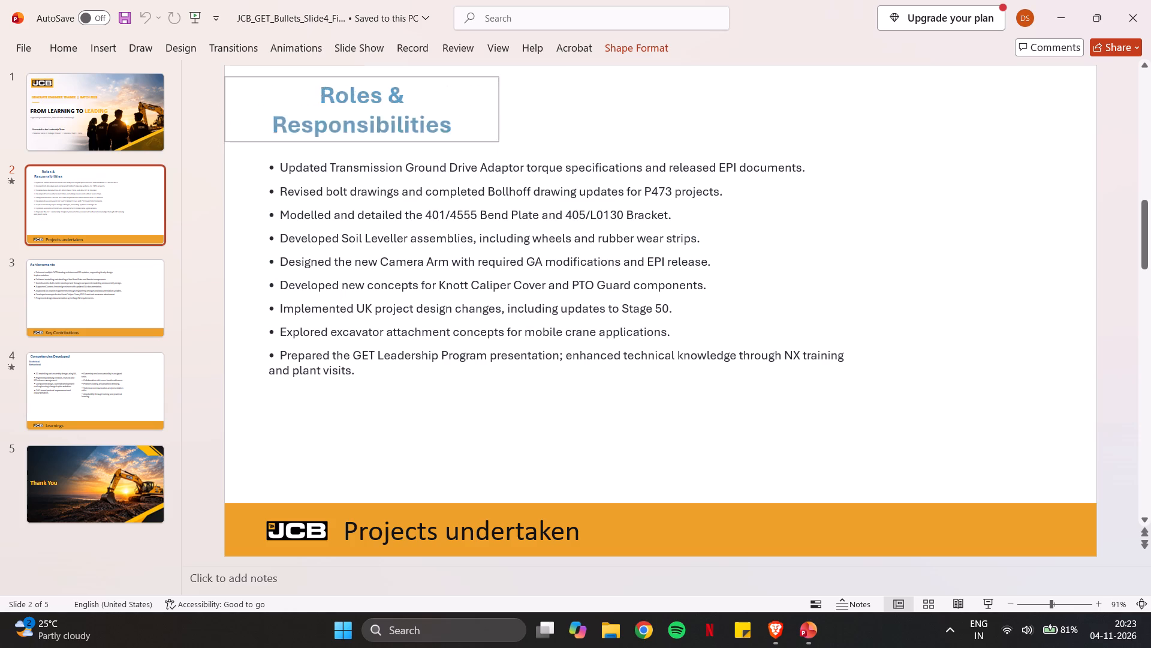
{"action": "left_click_drag", "start_coordinate": [545, 109], "coordinate": [622, 108]}
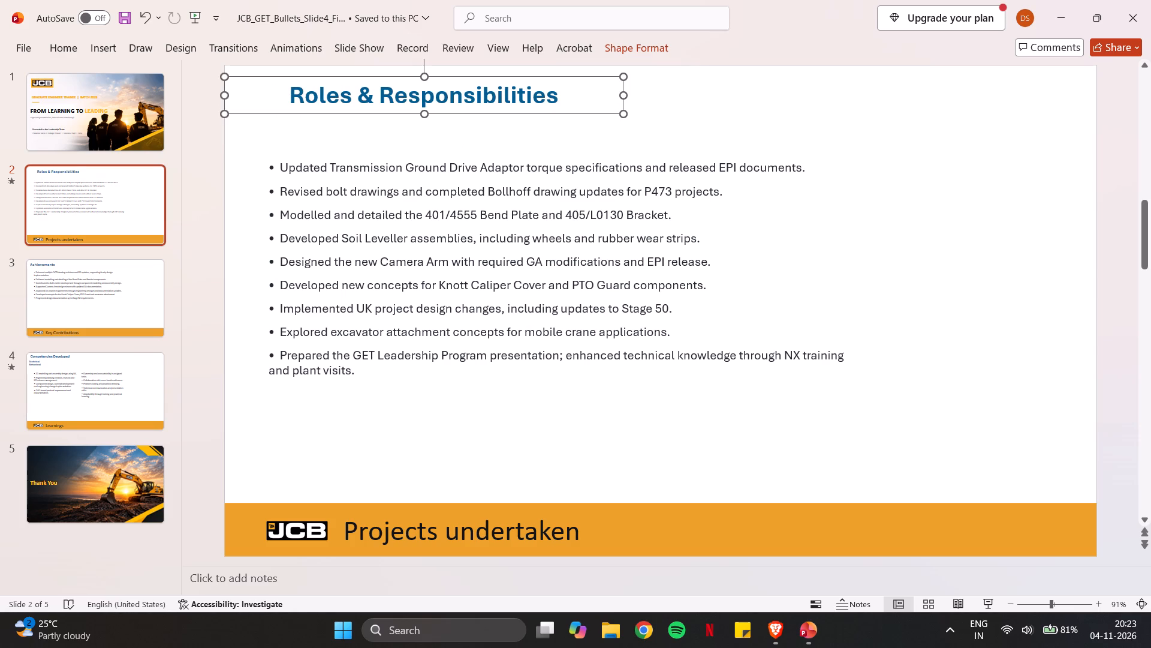
{"action": "left_click_drag", "start_coordinate": [550, 110], "coordinate": [546, 126]}
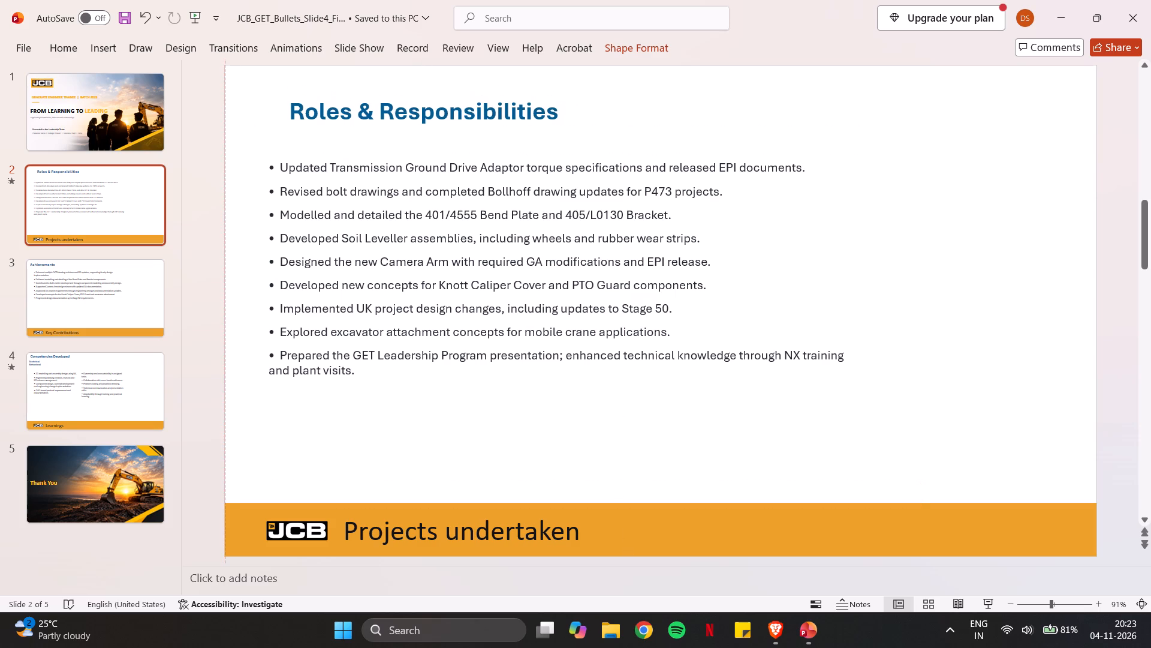
{"action": "left_click_drag", "start_coordinate": [546, 126], "coordinate": [535, 127]}
{"action": "left_click", "coordinate": [1117, 119]}
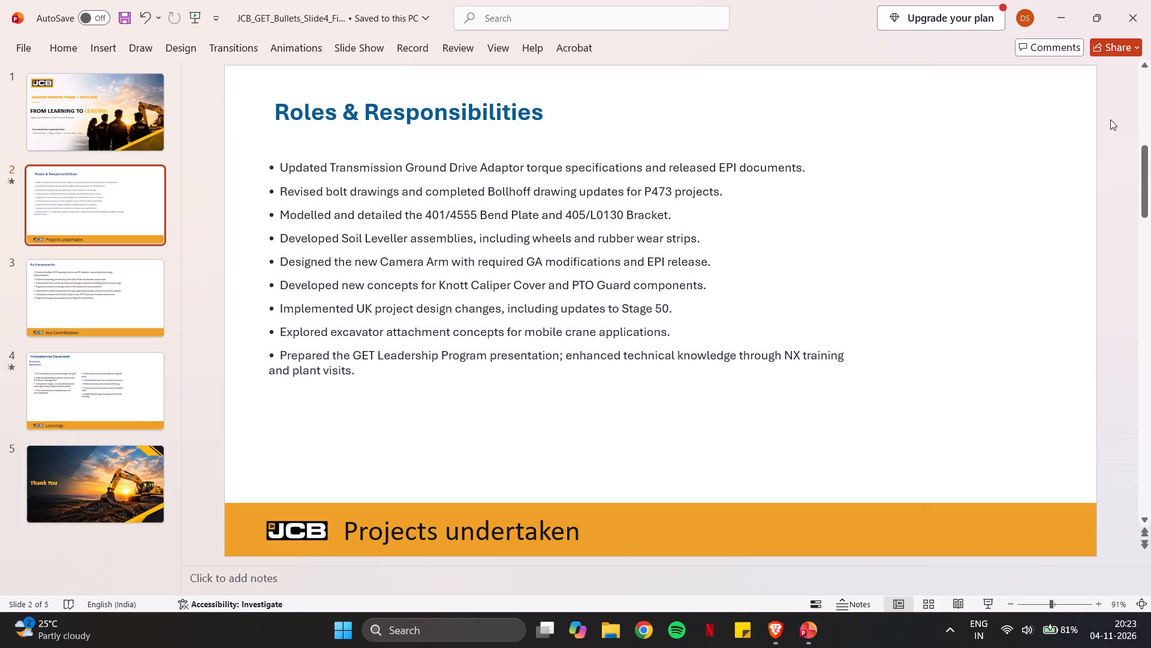
On slide 3, fit the Achievements bullet text box to its content, widening it so the first bullet stays on one line.
{"action": "left_click", "coordinate": [135, 308]}
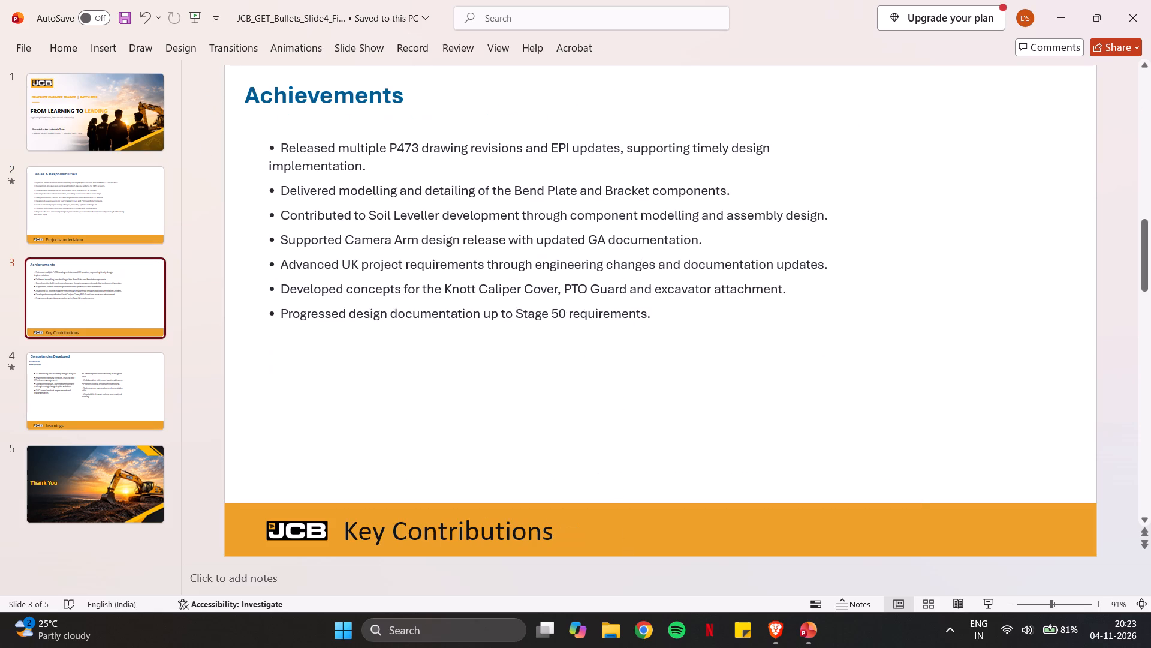
{"action": "left_click", "coordinate": [424, 170]}
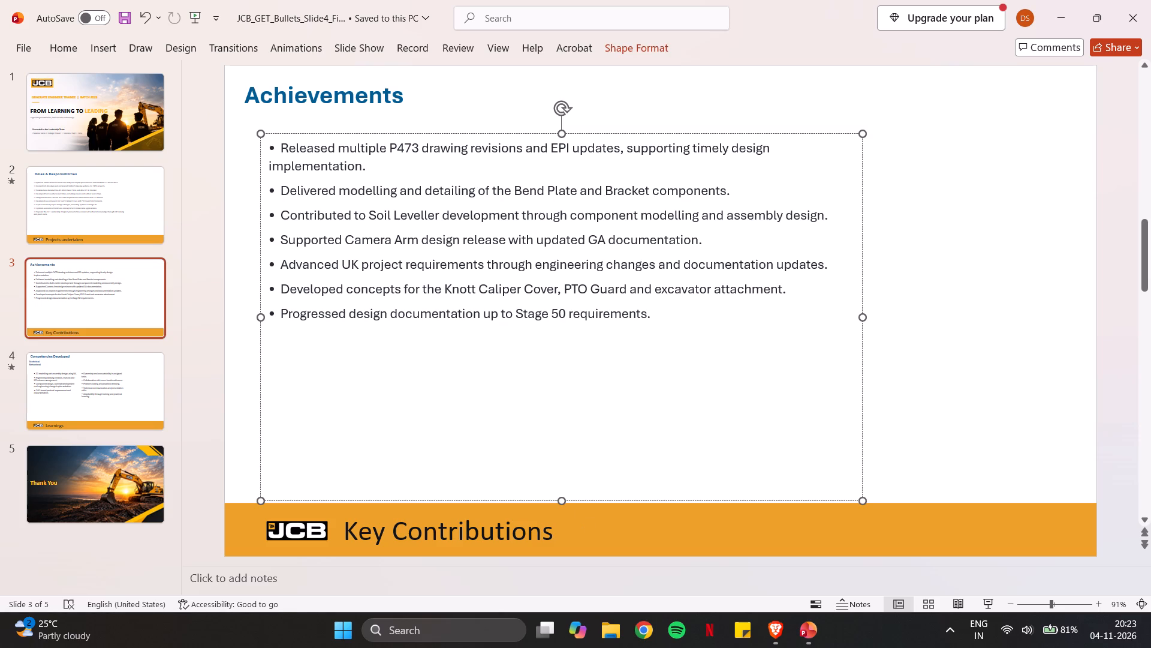
{"action": "left_click_drag", "start_coordinate": [562, 503], "coordinate": [562, 395]}
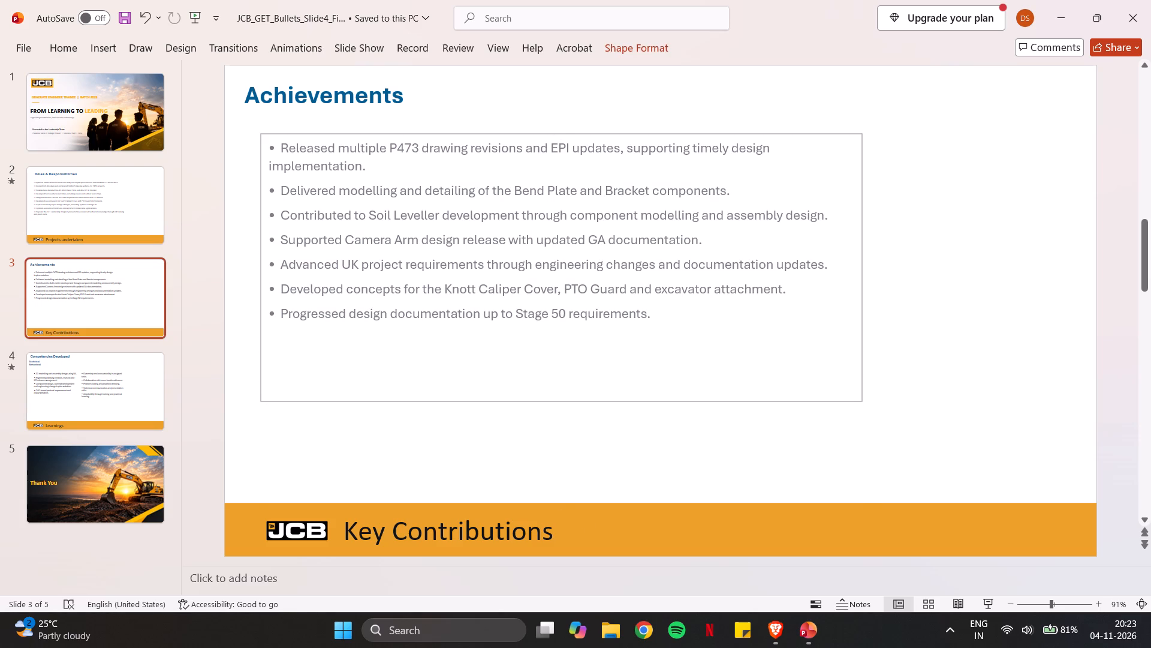
{"action": "left_click_drag", "start_coordinate": [562, 395], "coordinate": [564, 376]}
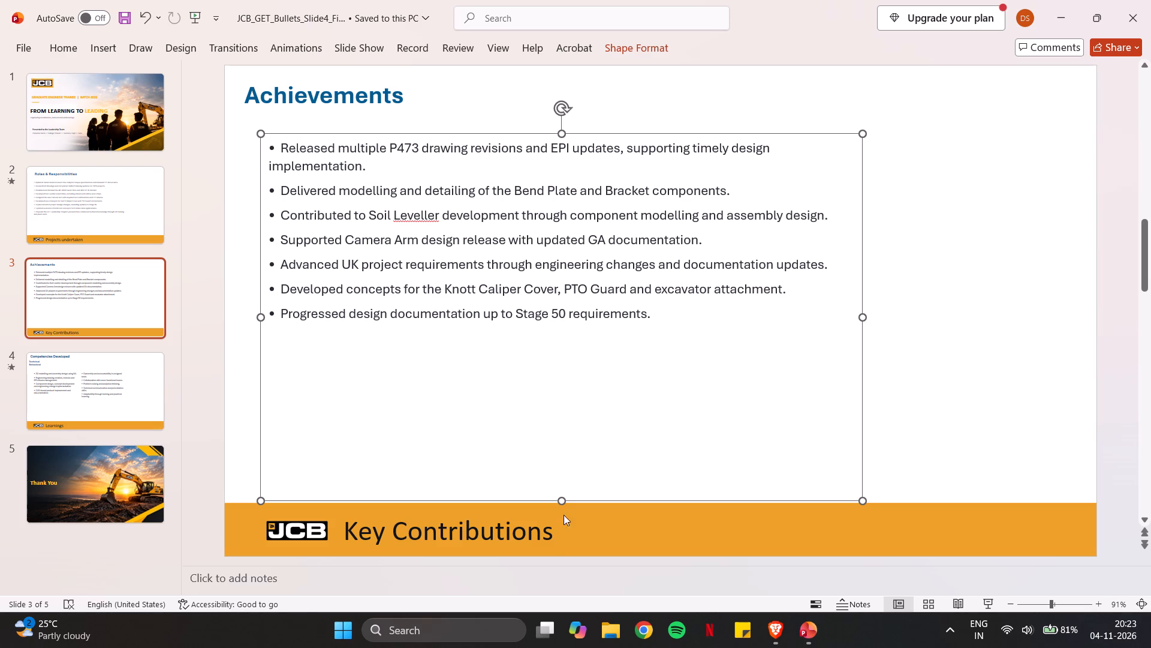
{"action": "left_click_drag", "start_coordinate": [562, 502], "coordinate": [555, 346]}
{"action": "left_click_drag", "start_coordinate": [864, 319], "coordinate": [1017, 311]}
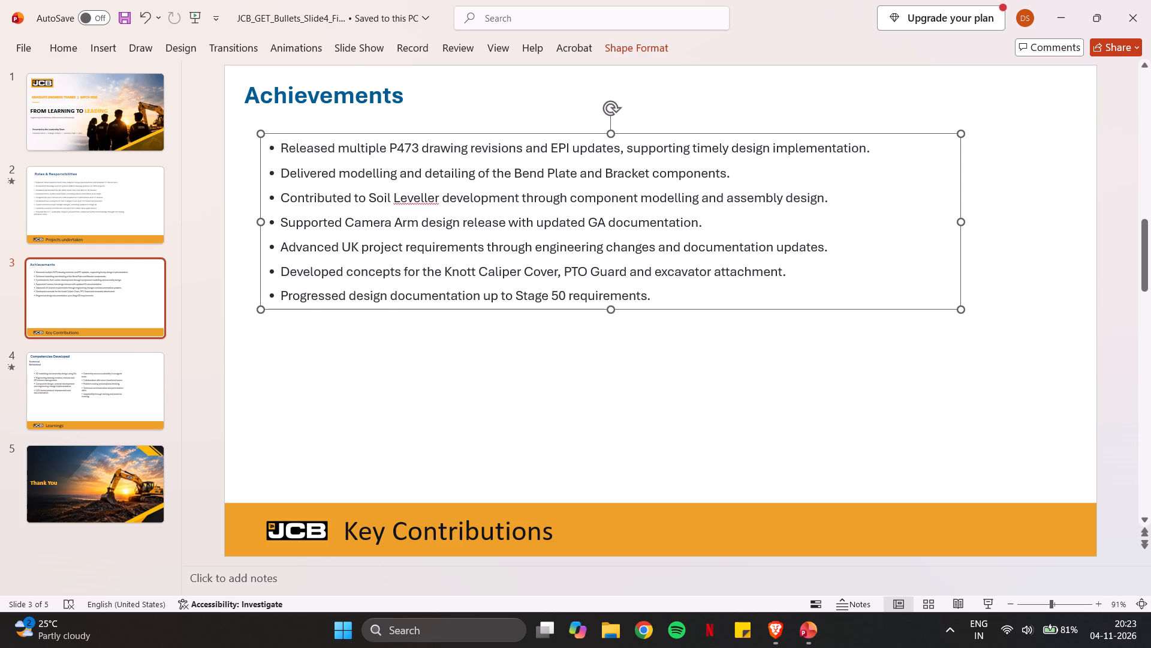
Set the font size of all Achievements bullet points on slide 3 to 20.
{"action": "left_click", "coordinate": [707, 292]}
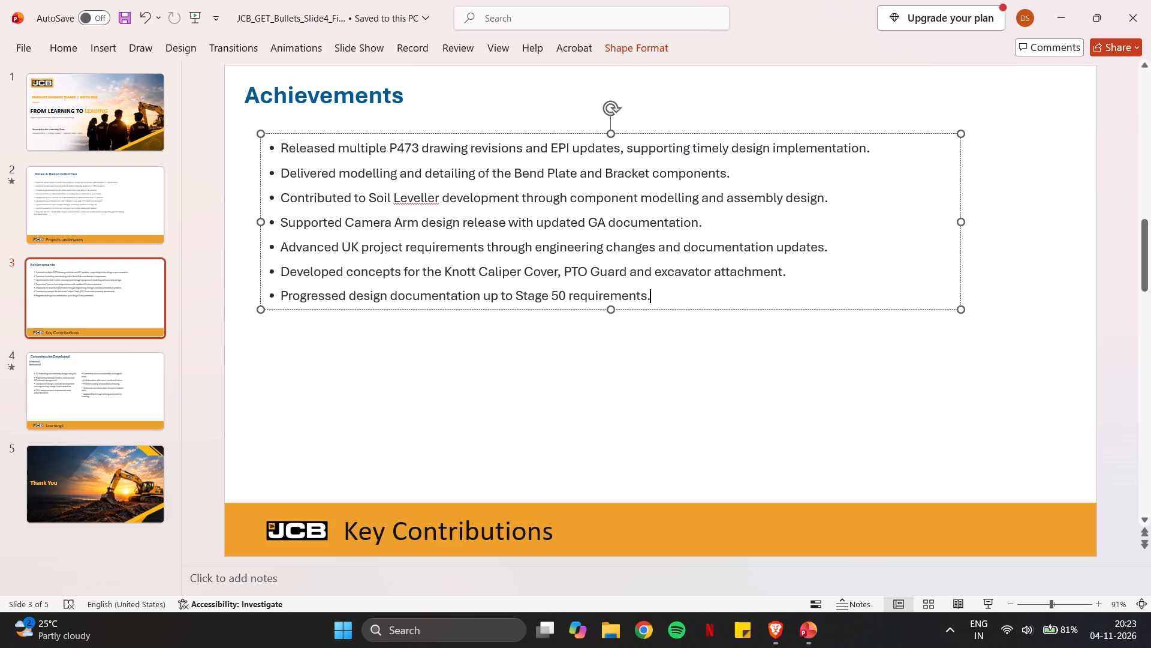
{"action": "left_click_drag", "start_coordinate": [279, 143], "coordinate": [645, 284]}
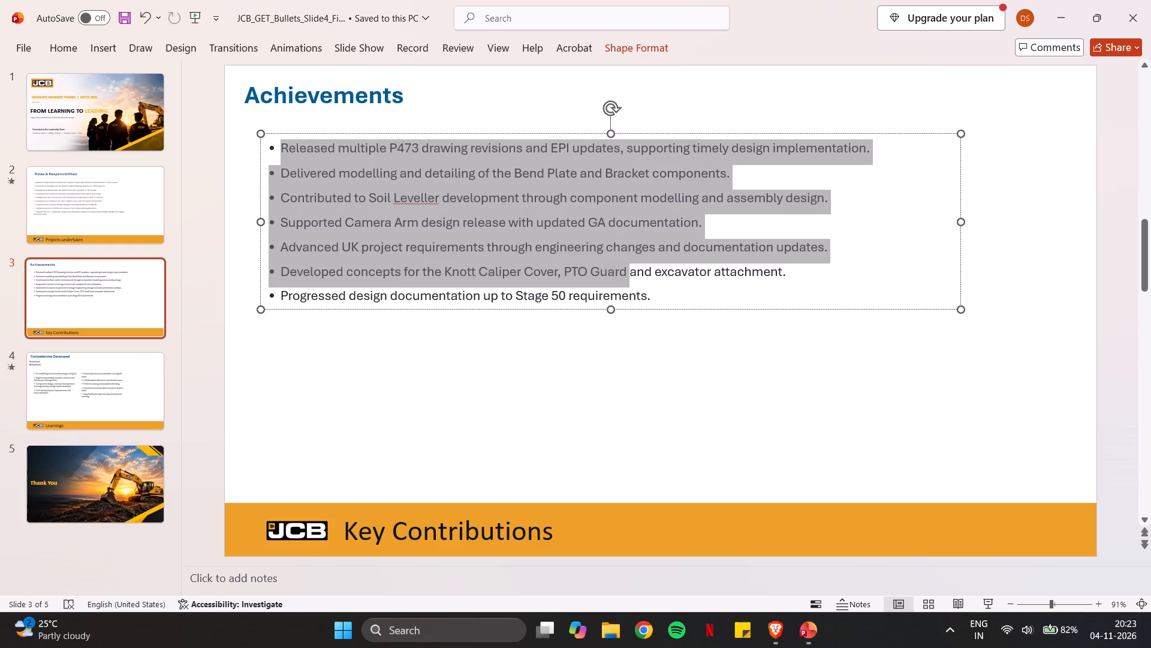
{"action": "left_click_drag", "start_coordinate": [645, 284], "coordinate": [660, 297]}
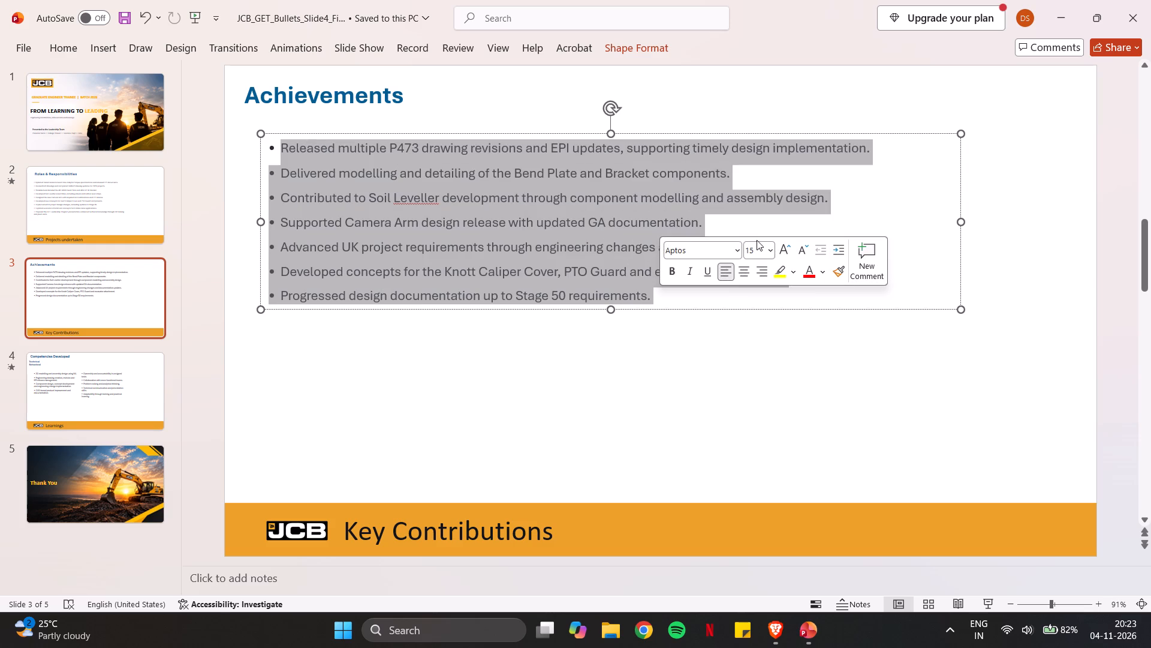
{"action": "left_click", "coordinate": [772, 251]}
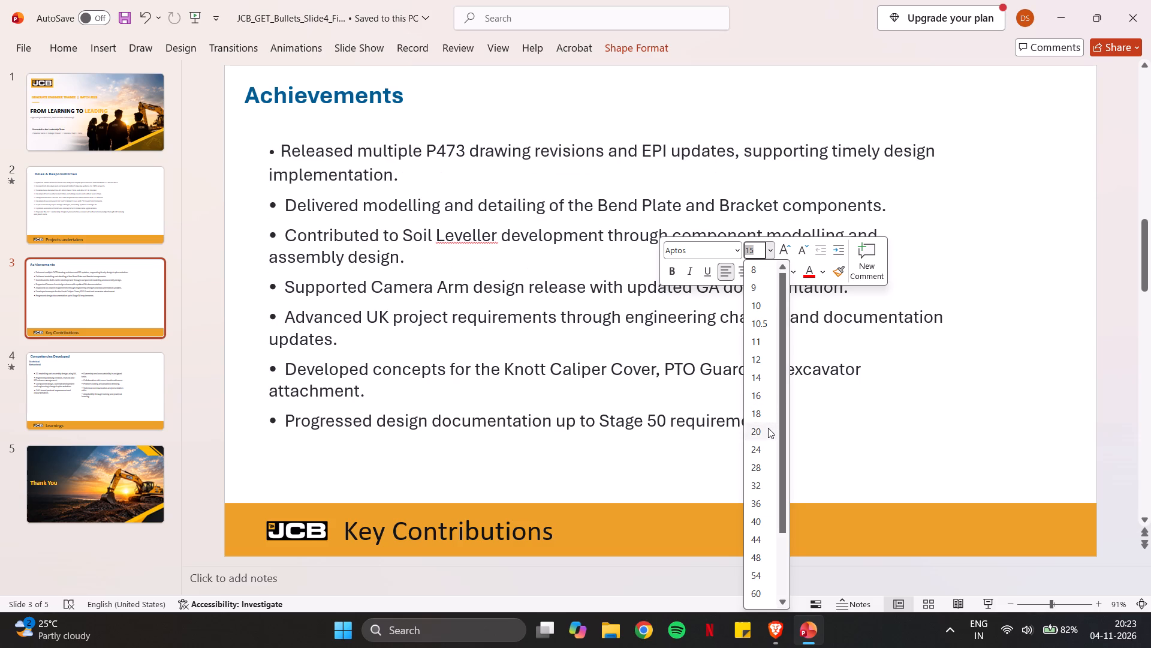
{"action": "left_click", "coordinate": [769, 427]}
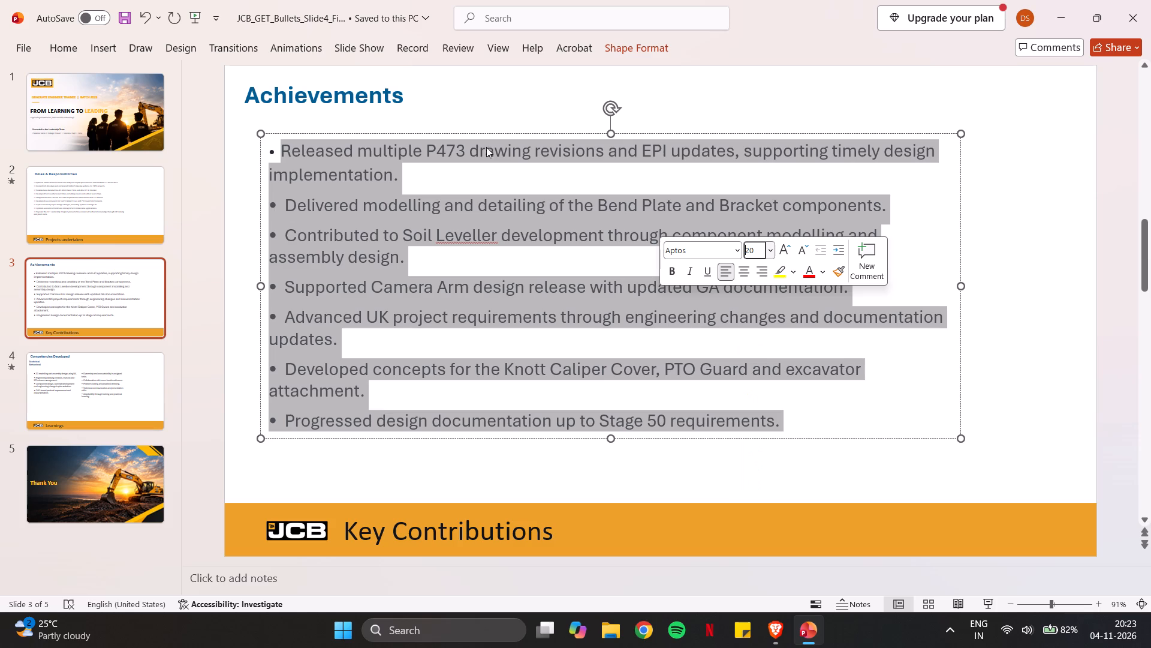
{"action": "left_click", "coordinate": [891, 114]}
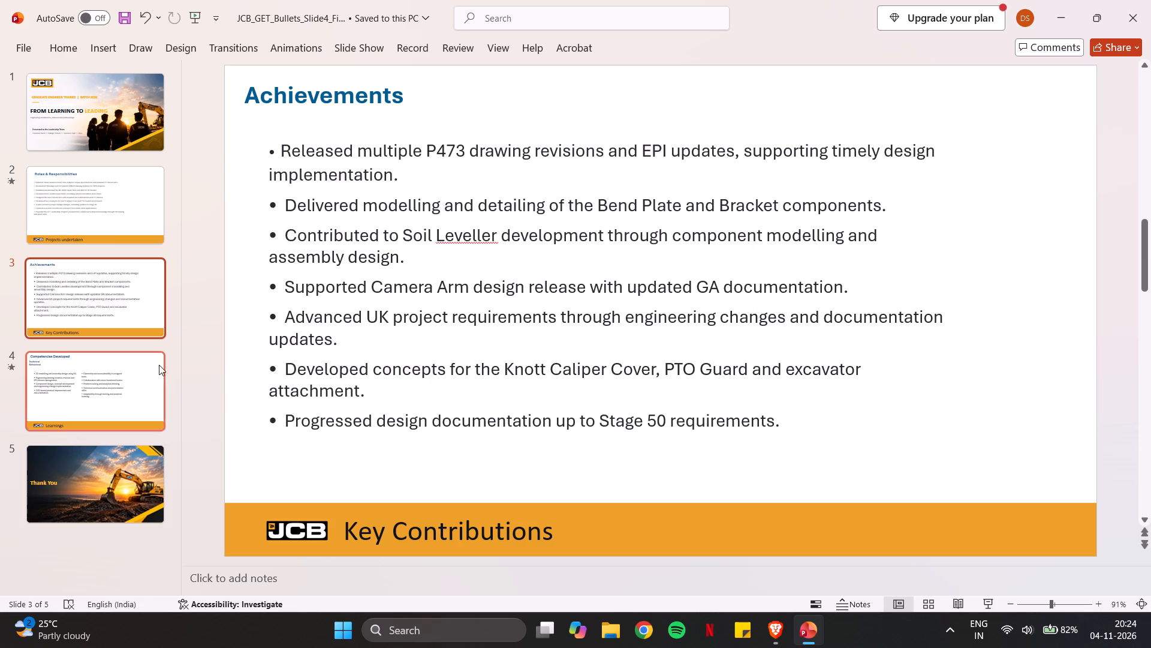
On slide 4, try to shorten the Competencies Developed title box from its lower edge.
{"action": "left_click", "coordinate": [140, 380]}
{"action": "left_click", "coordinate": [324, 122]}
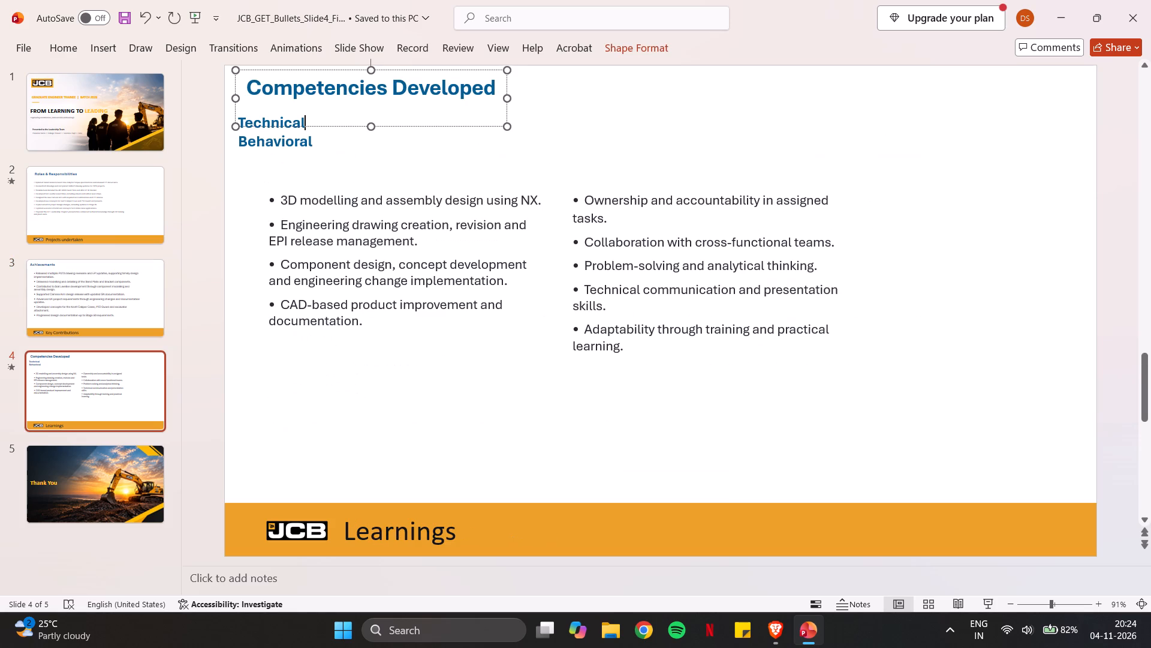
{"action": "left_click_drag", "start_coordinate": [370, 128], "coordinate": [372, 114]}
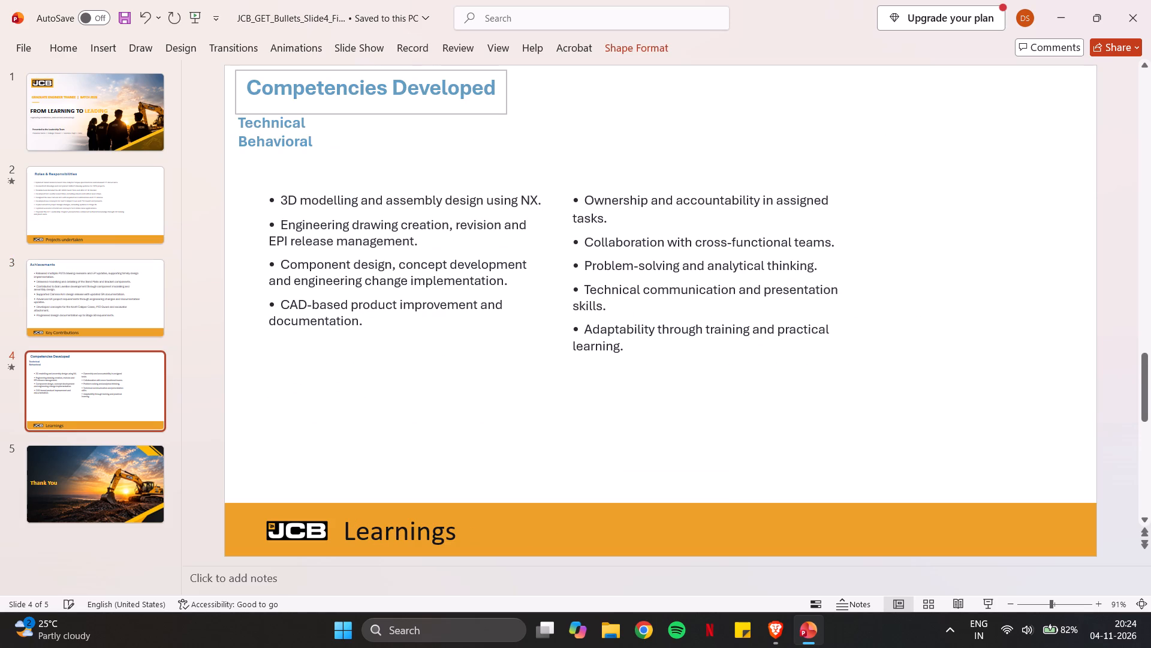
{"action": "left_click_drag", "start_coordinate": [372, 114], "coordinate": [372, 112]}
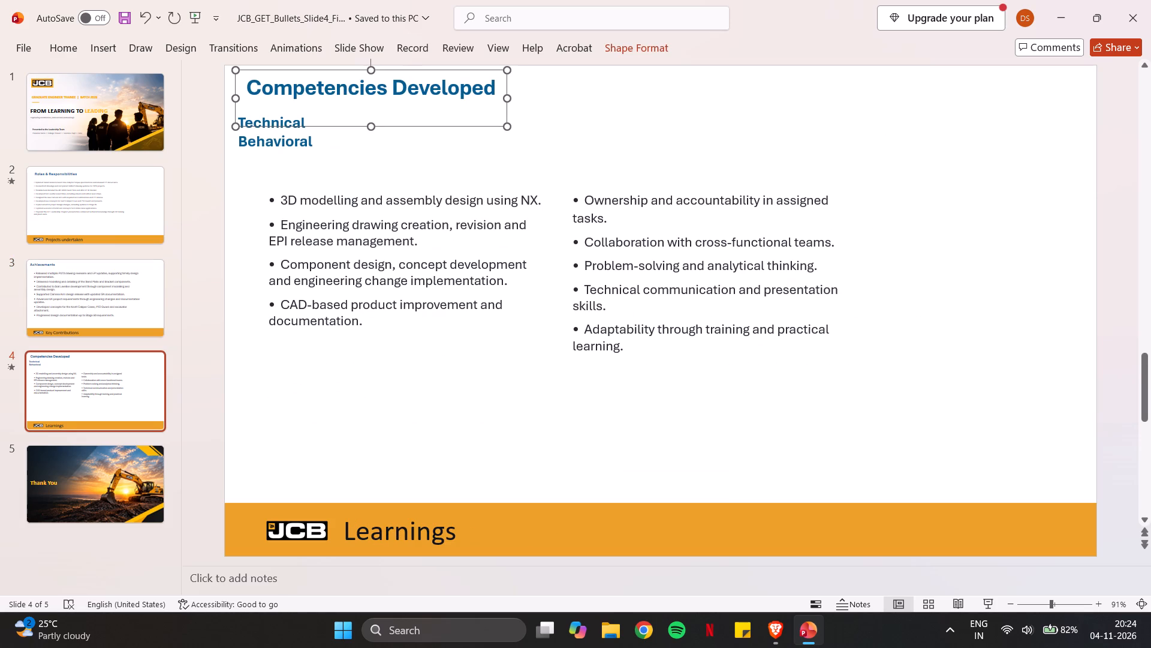
Set the font size of the Technical and Behavioral lines under slide 4's Competencies Developed title to 24.
{"action": "left_click", "coordinate": [318, 136]}
{"action": "left_click", "coordinate": [342, 163]}
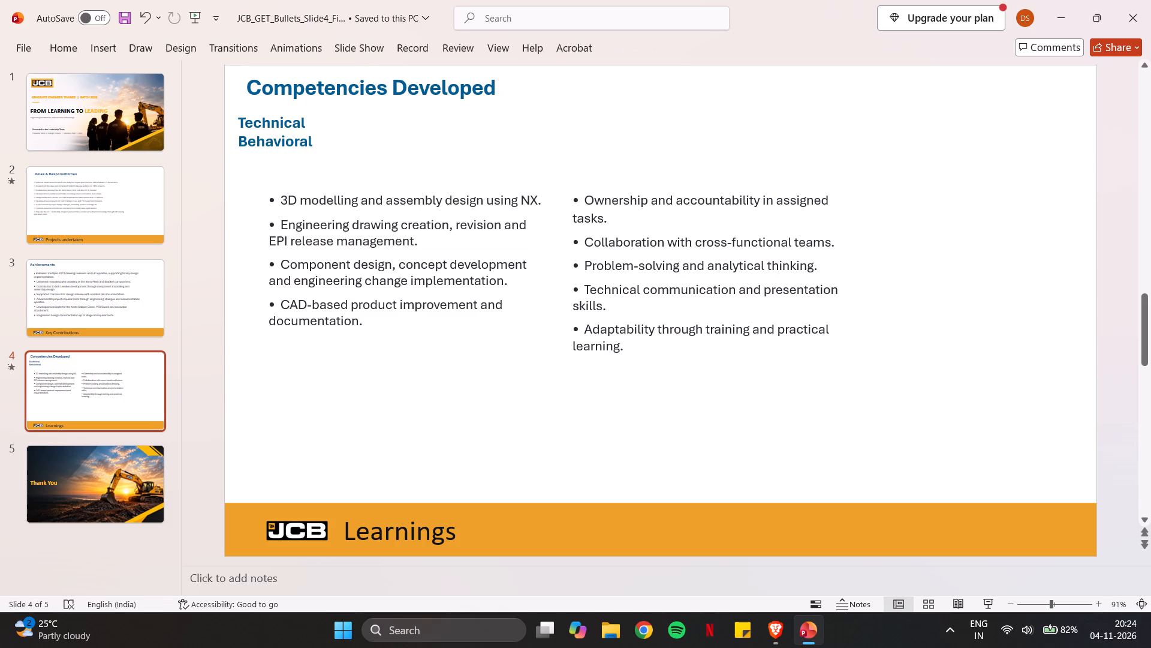
{"action": "left_click", "coordinate": [277, 130]}
{"action": "left_click", "coordinate": [309, 139]}
{"action": "left_click", "coordinate": [336, 157]}
{"action": "left_click", "coordinate": [312, 137]}
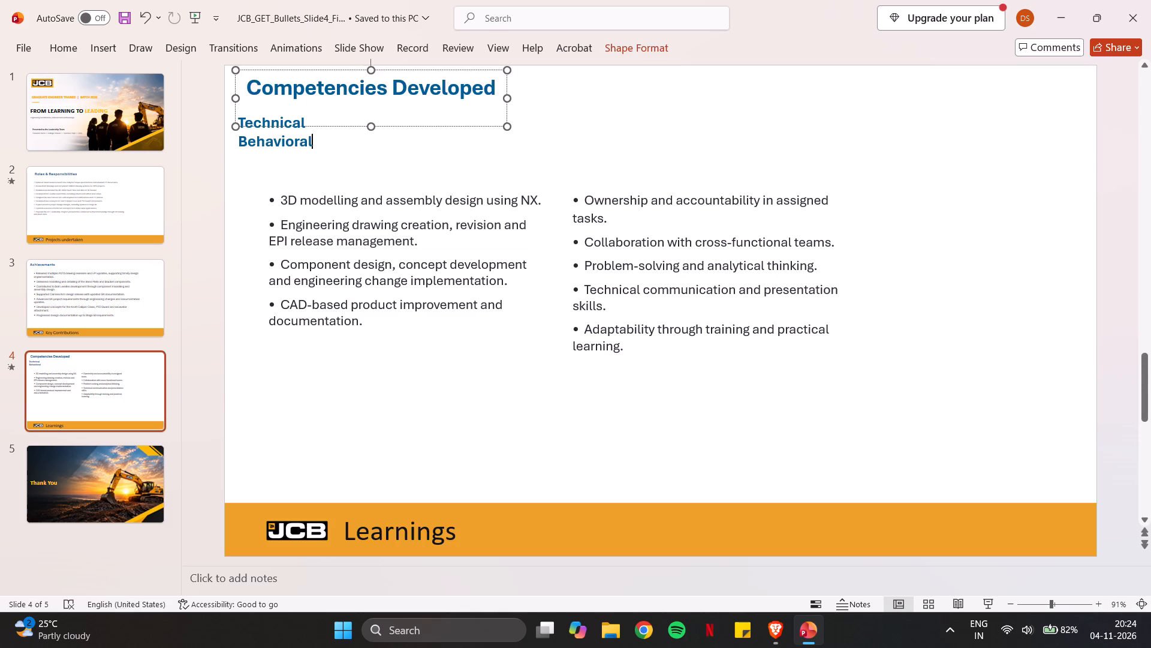
{"action": "left_click", "coordinate": [336, 152]}
{"action": "left_click_drag", "start_coordinate": [239, 122], "coordinate": [326, 146]}
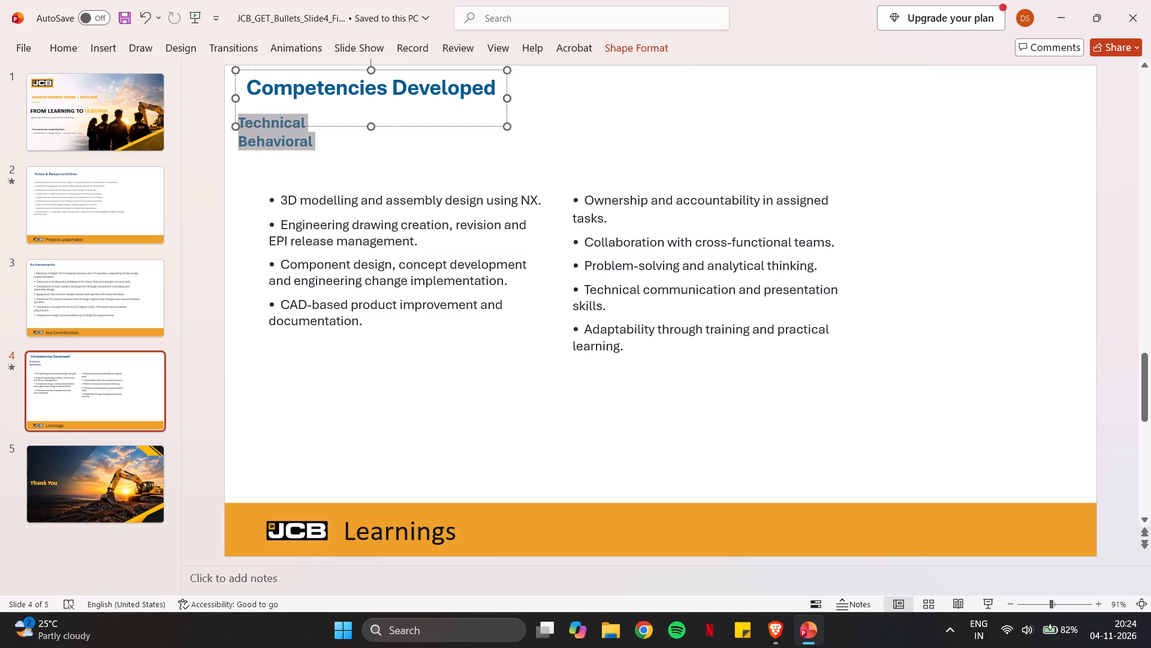
{"action": "left_click_drag", "start_coordinate": [326, 146], "coordinate": [327, 146]}
{"action": "left_click", "coordinate": [436, 101]}
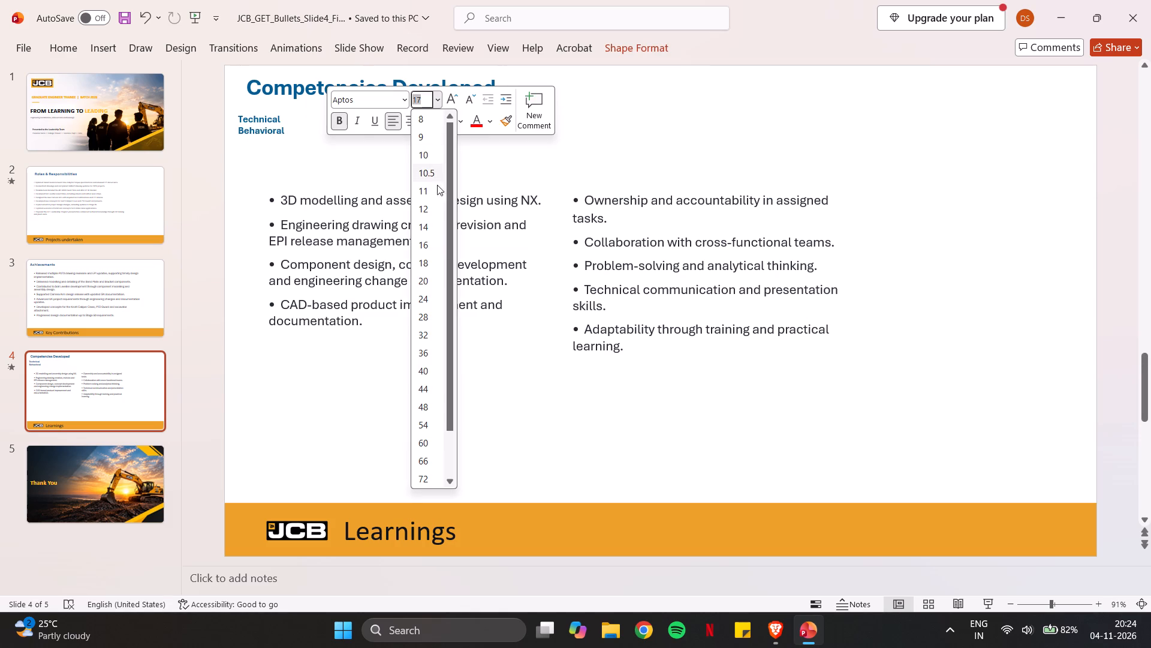
{"action": "left_click", "coordinate": [441, 295]}
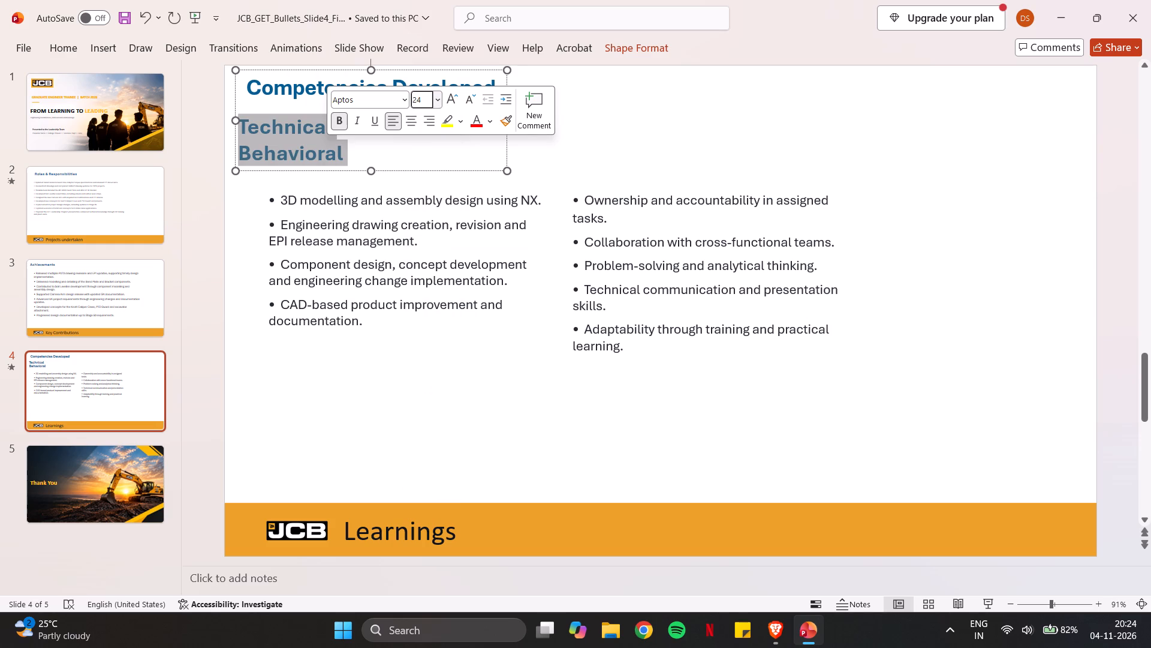
Widen slide 4's Competencies Developed title box from its right edge to about half the slide's width.
{"action": "left_click", "coordinate": [381, 155]}
{"action": "left_click_drag", "start_coordinate": [501, 121], "coordinate": [575, 121]}
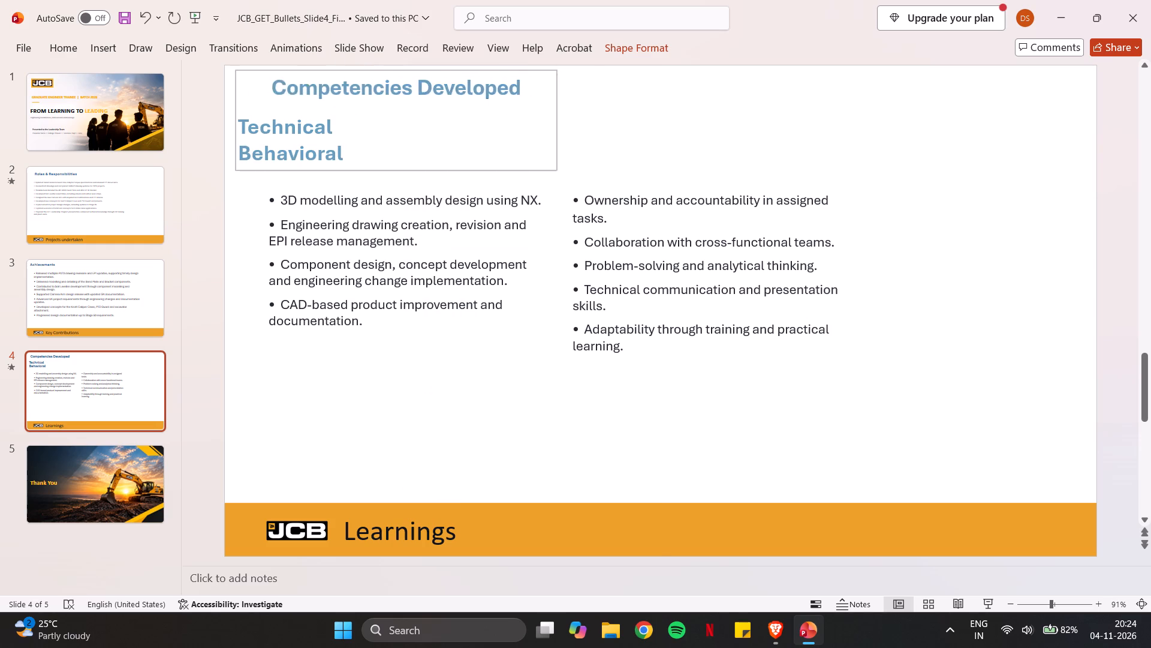
{"action": "left_click_drag", "start_coordinate": [575, 121], "coordinate": [658, 119]}
{"action": "left_click", "coordinate": [405, 141]}
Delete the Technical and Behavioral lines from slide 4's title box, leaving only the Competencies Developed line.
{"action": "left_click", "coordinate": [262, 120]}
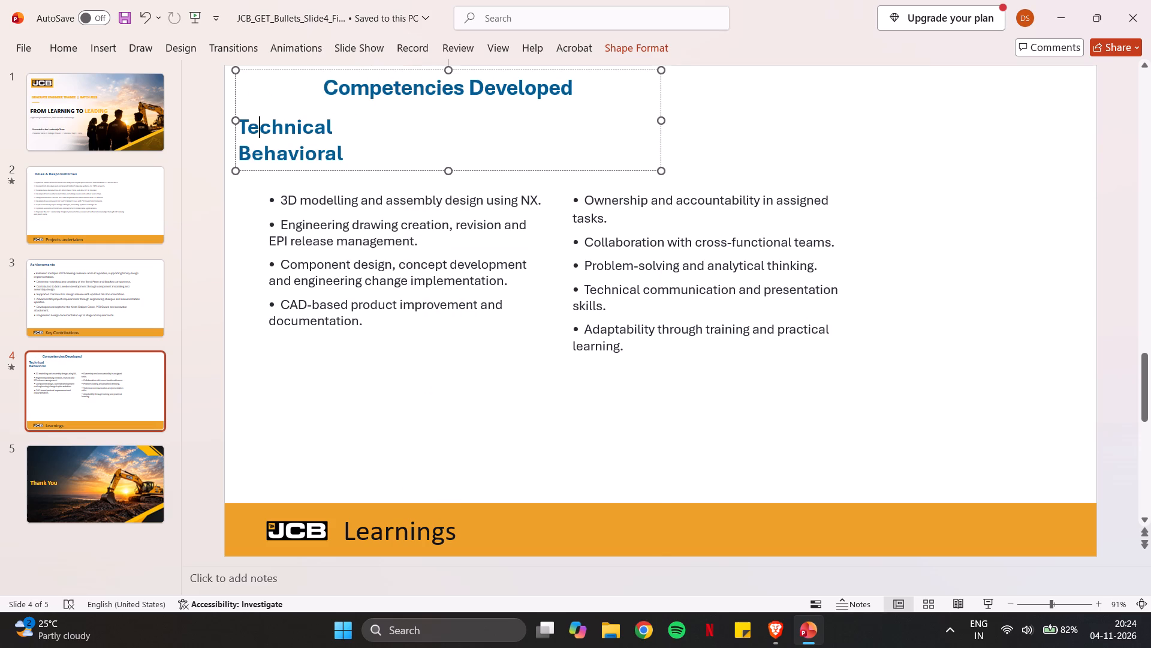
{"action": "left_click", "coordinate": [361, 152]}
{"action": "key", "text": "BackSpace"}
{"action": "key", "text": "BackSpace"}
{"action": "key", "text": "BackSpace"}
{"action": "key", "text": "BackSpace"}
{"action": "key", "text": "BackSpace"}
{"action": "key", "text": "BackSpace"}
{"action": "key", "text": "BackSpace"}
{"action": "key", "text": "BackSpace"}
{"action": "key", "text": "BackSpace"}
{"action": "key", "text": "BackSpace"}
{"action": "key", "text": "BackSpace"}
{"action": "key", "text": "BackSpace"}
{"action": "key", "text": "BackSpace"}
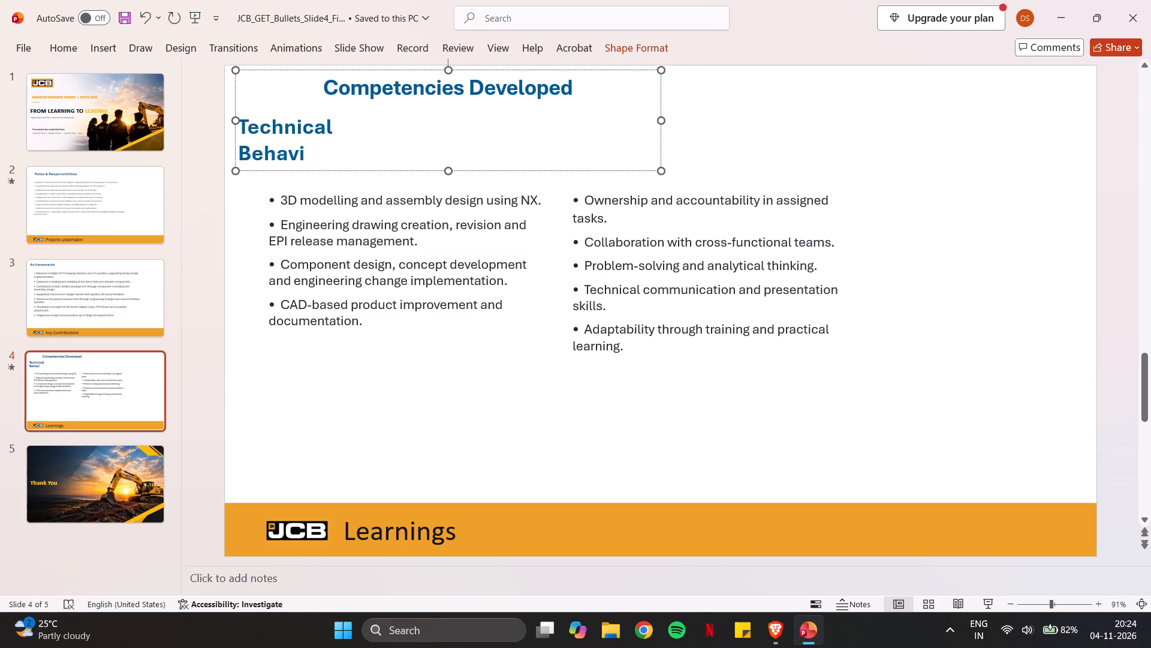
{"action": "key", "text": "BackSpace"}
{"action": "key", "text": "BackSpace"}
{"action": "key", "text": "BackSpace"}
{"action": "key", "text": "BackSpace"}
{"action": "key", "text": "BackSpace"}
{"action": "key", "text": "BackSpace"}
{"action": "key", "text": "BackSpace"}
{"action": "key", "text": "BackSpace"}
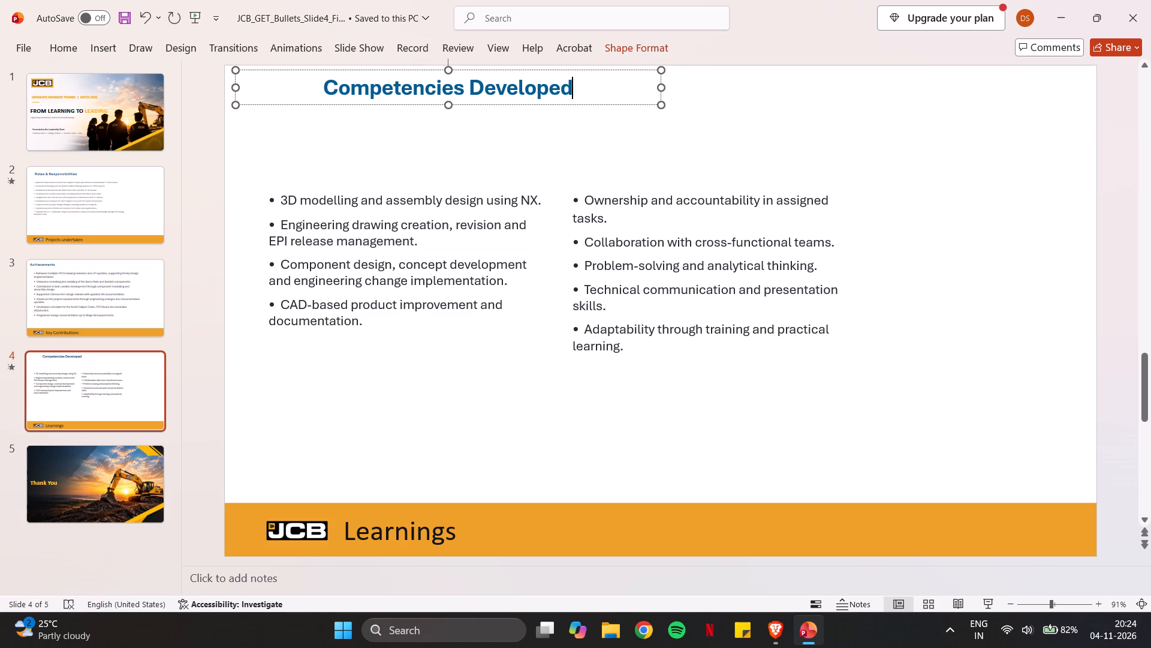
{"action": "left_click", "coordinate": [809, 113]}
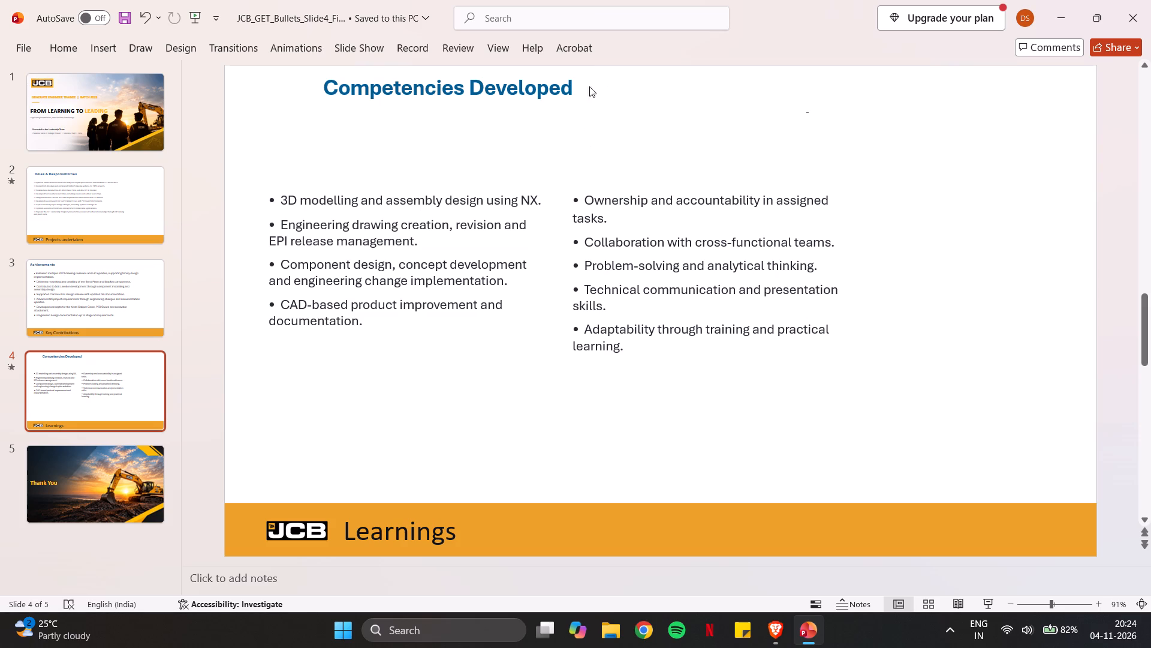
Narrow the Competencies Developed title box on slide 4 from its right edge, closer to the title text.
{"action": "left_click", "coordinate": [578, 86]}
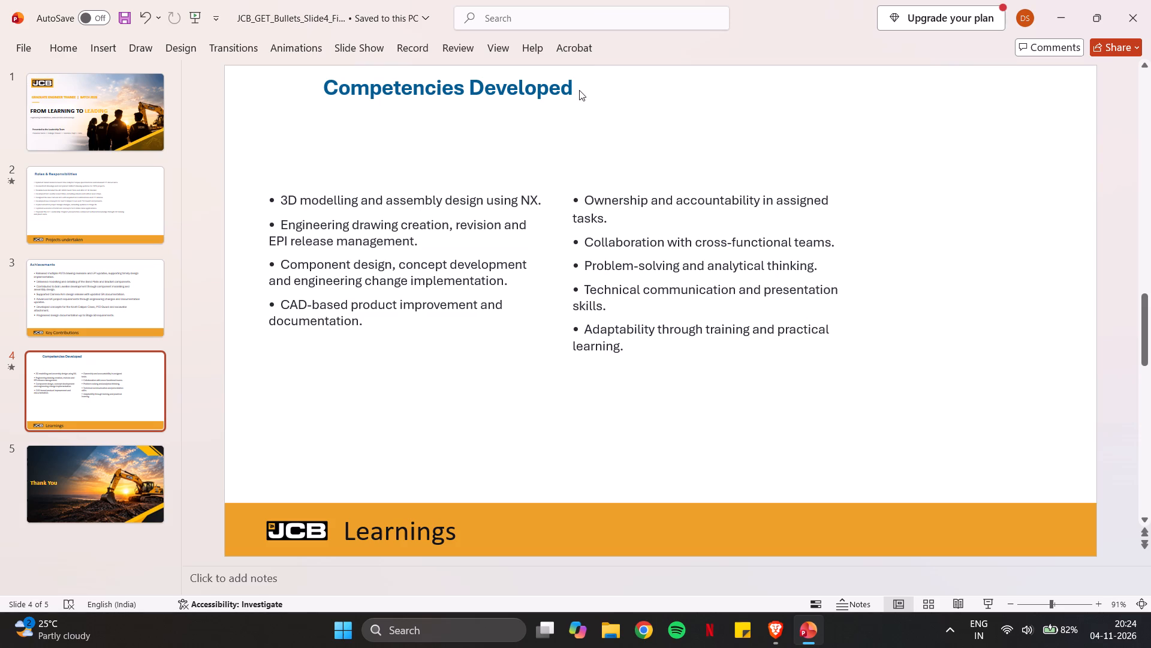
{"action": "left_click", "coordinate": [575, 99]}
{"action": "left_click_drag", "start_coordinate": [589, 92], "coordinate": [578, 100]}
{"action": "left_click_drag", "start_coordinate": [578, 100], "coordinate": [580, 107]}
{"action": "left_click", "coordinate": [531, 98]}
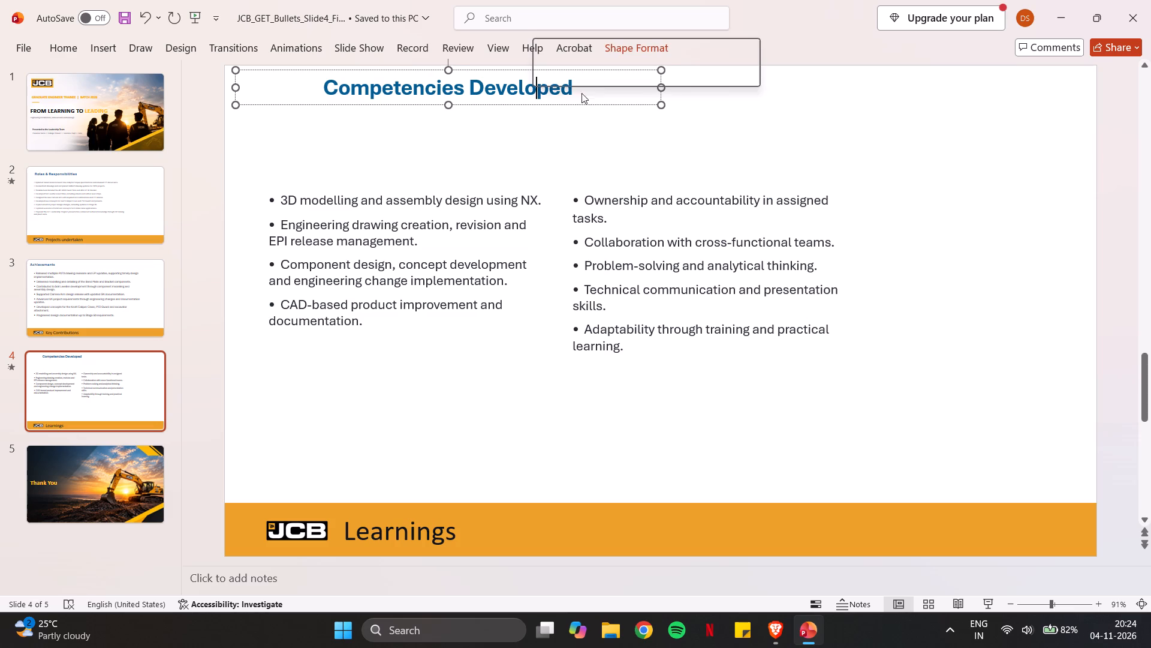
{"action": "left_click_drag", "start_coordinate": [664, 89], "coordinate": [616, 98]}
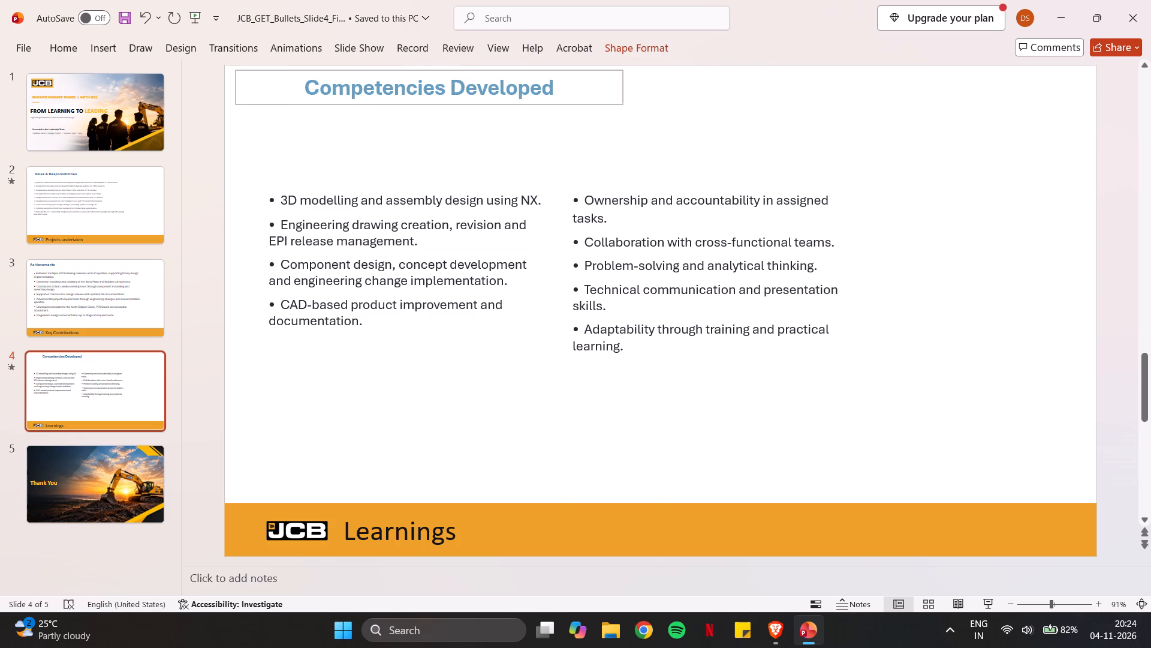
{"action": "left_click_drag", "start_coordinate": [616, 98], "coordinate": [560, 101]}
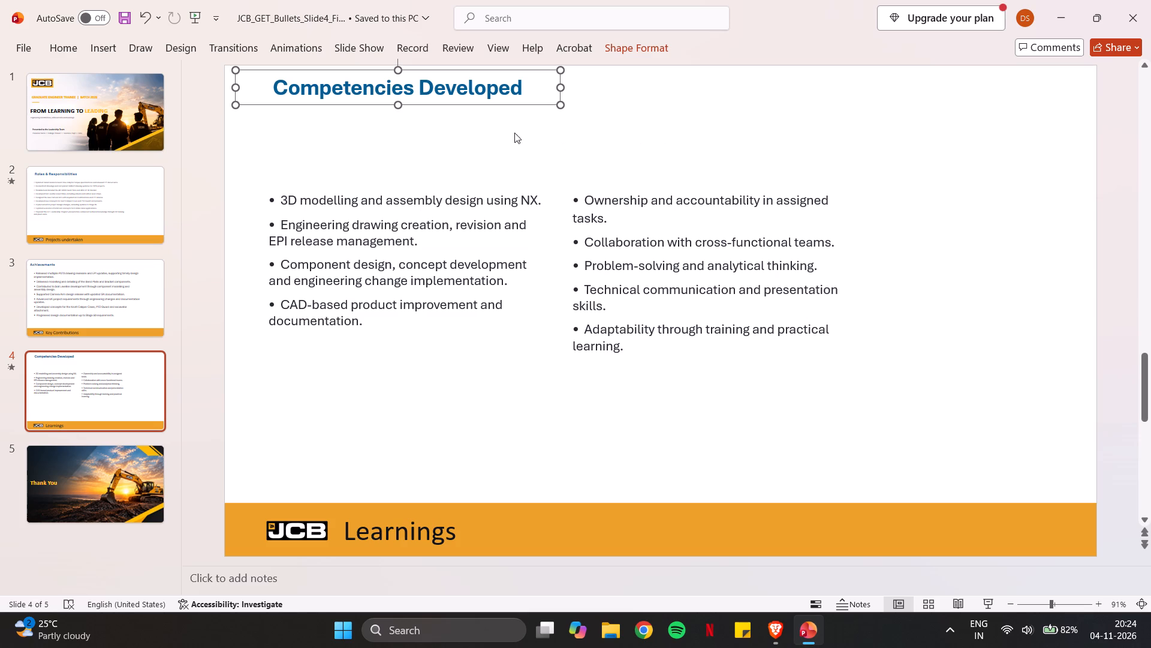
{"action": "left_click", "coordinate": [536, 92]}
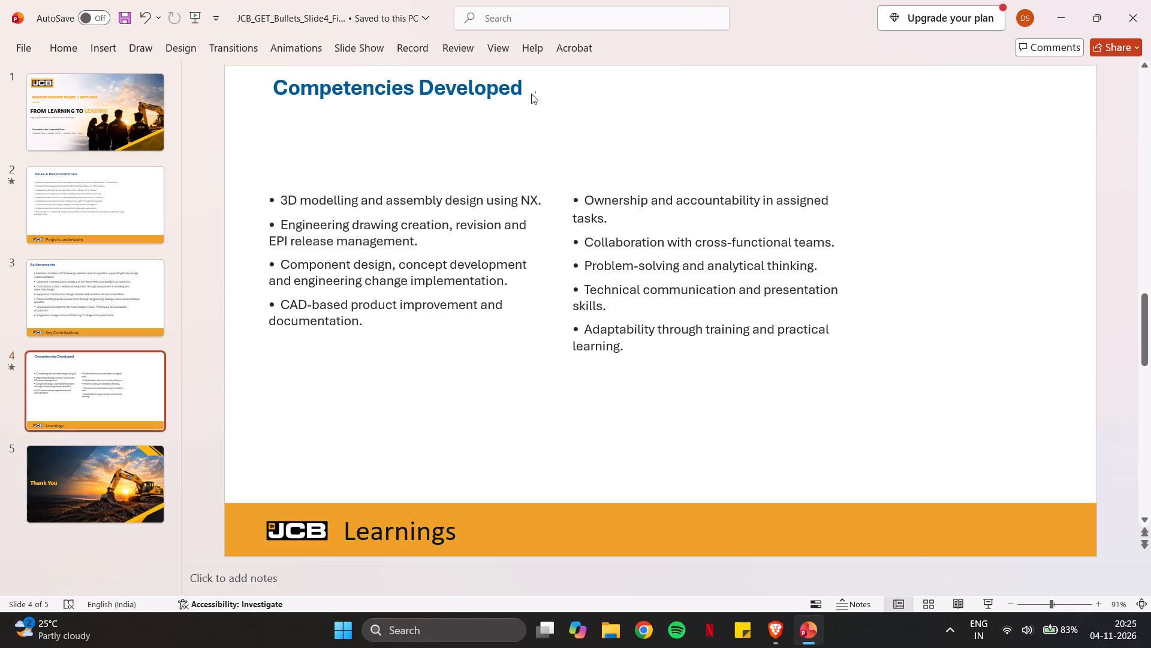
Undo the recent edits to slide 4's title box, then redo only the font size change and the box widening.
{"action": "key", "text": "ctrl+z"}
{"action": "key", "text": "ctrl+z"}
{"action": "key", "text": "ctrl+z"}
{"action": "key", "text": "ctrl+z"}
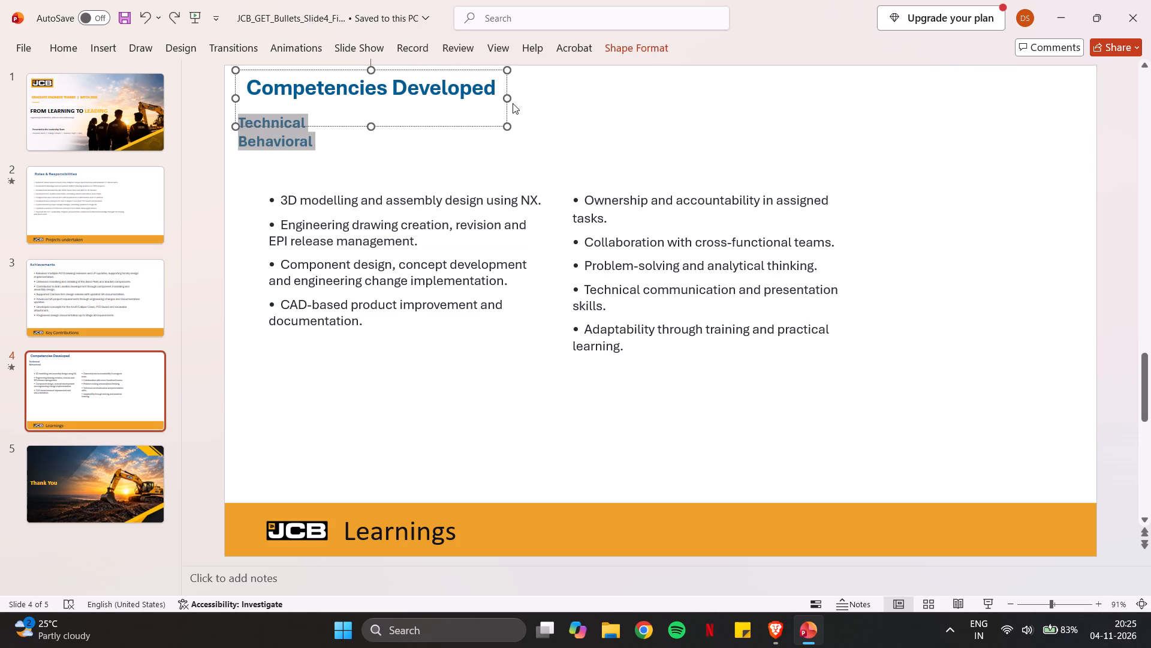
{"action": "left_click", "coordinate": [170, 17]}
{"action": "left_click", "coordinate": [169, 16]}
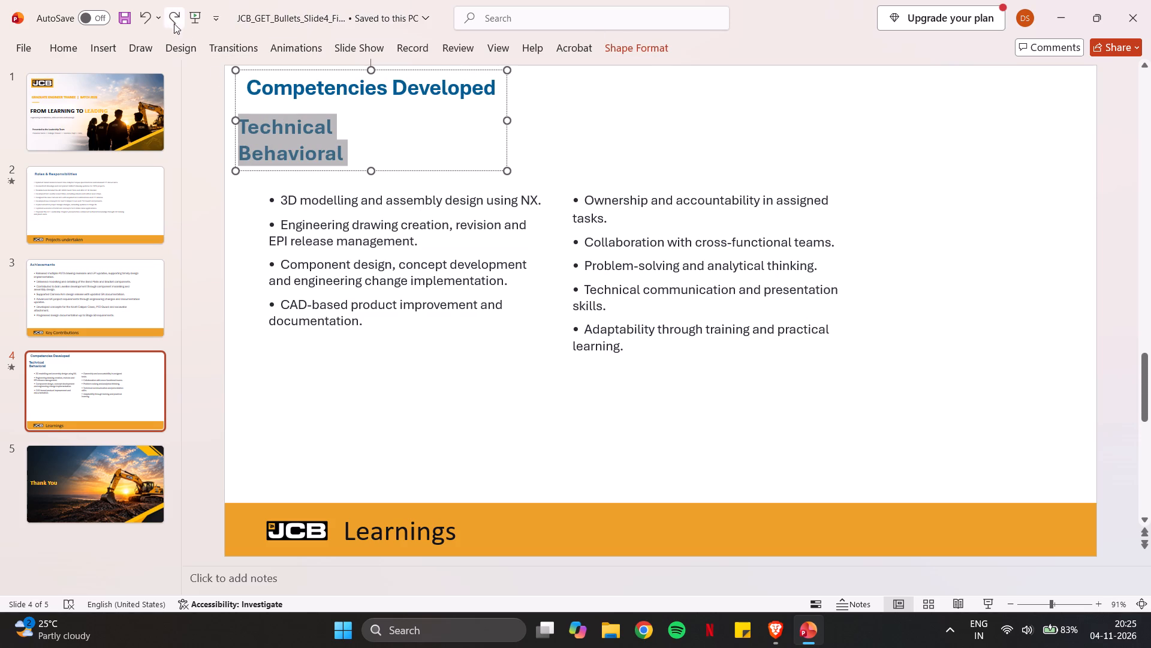
Join the Technical and Behavioral words onto one line, separated by a space, below the Competencies Developed title.
{"action": "left_click", "coordinate": [425, 127]}
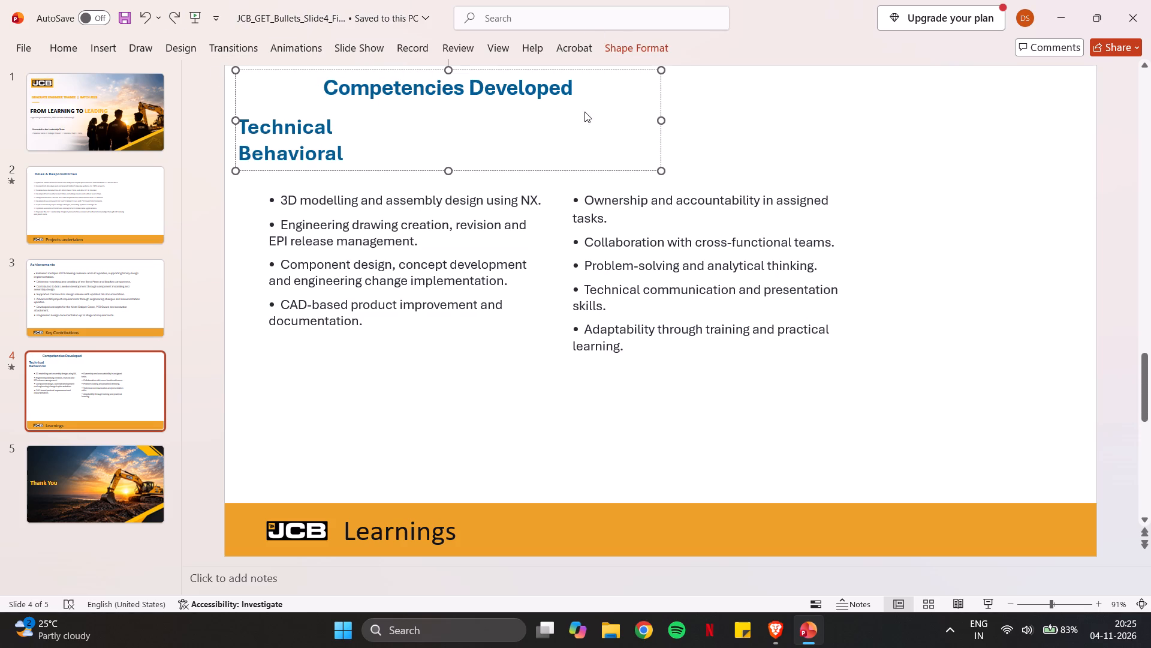
{"action": "key", "text": "space"}
{"action": "key", "text": "b"}
{"action": "key", "text": "BackSpace"}
{"action": "key", "text": "Delete"}
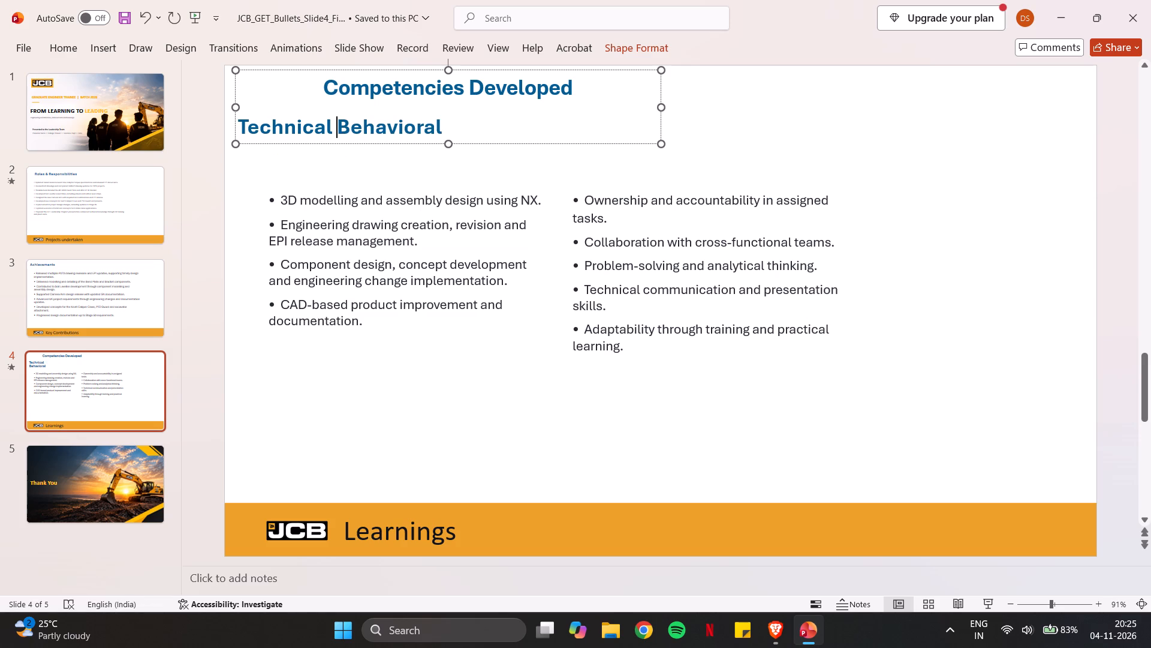
Join the Technical Behavioral line onto the end of the Competencies Developed title line, separated by two spaces.
{"action": "left_click", "coordinate": [604, 87]}
{"action": "left_click", "coordinate": [441, 125]}
{"action": "left_click", "coordinate": [624, 86]}
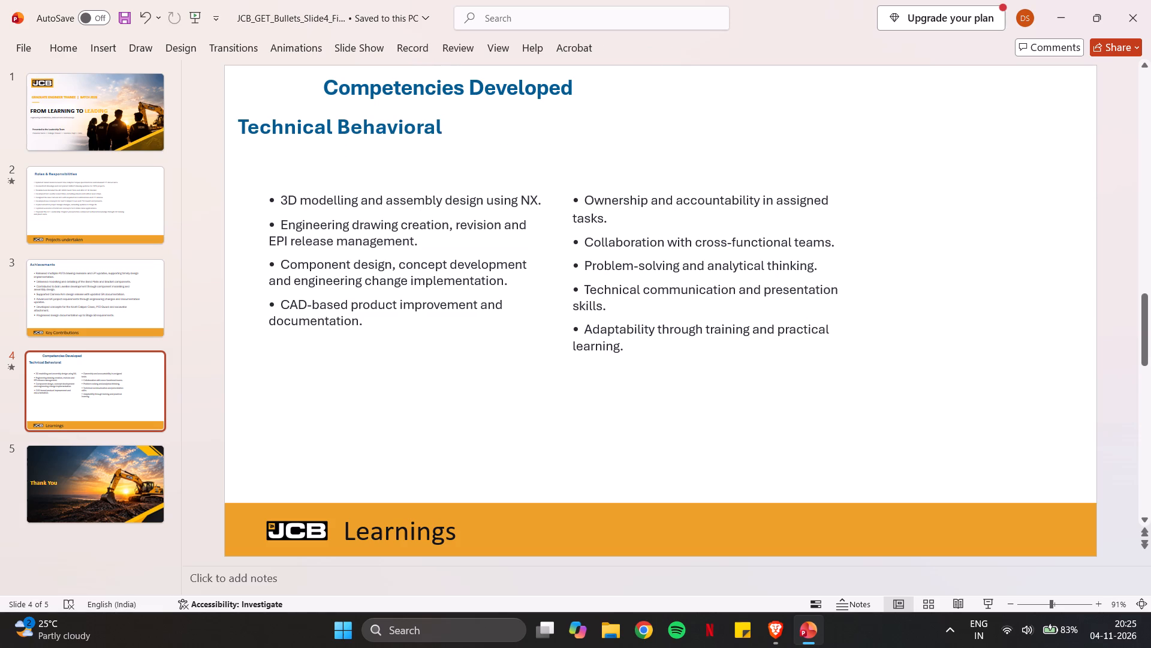
{"action": "left_click", "coordinate": [564, 95]}
{"action": "left_click", "coordinate": [575, 91]}
{"action": "left_click", "coordinate": [573, 91]}
{"action": "left_click", "coordinate": [556, 89]}
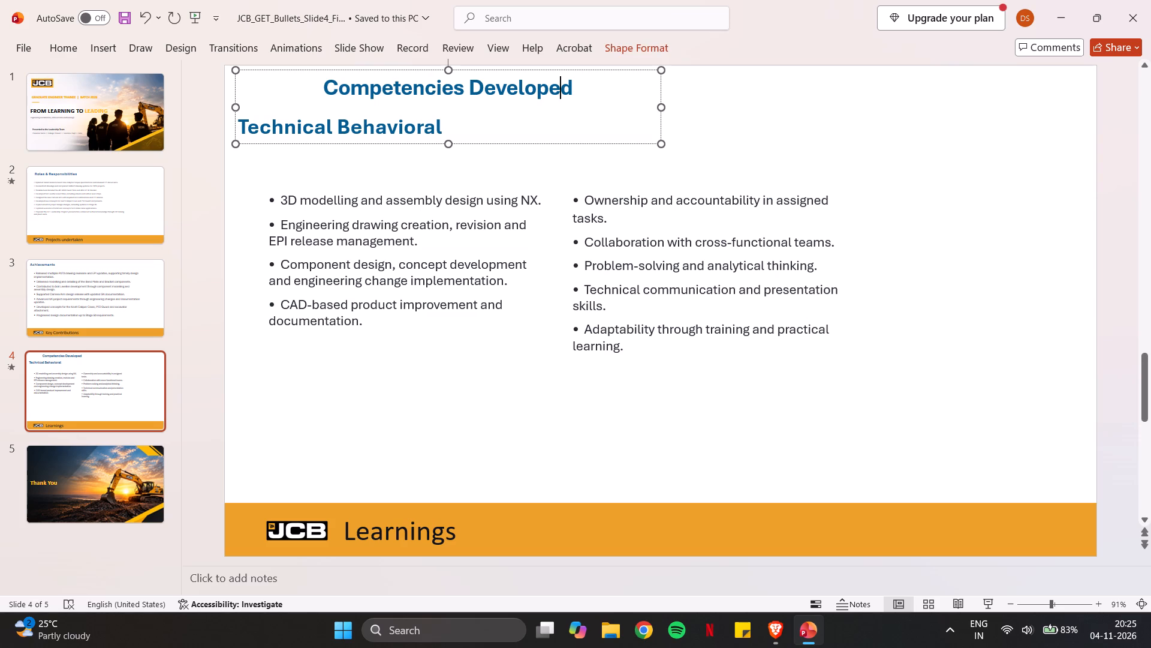
{"action": "key", "text": "Right"}
{"action": "key", "text": "space"}
{"action": "key", "text": "space"}
{"action": "key", "text": "Delete"}
{"action": "key", "text": "Delete"}
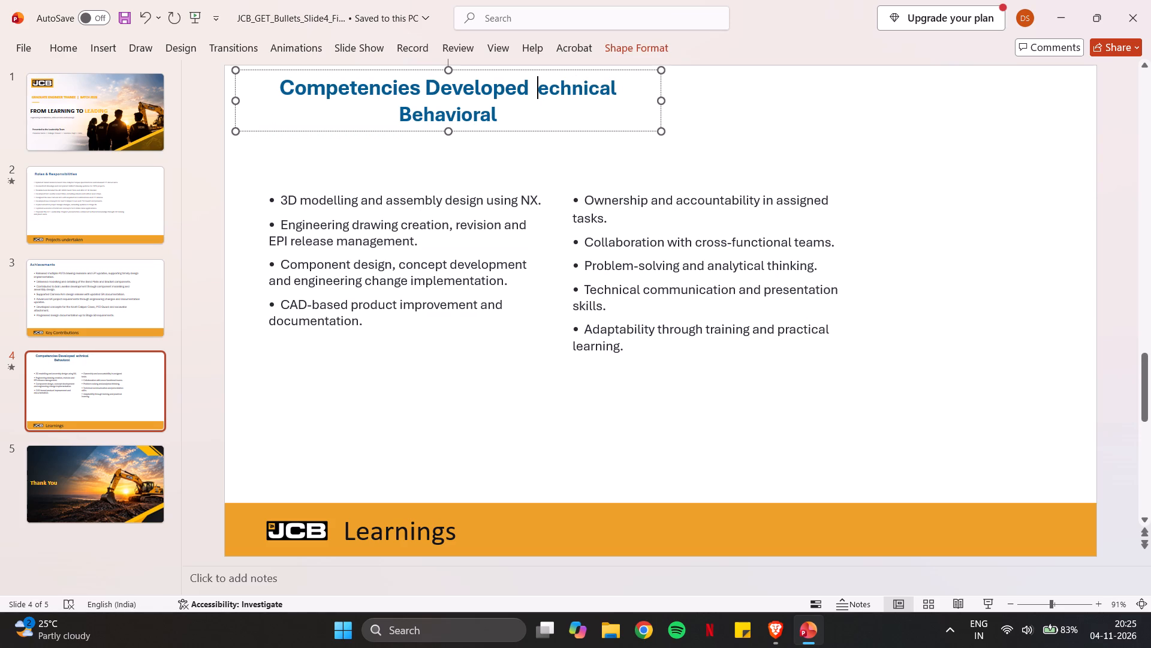
{"action": "key", "text": "ctrl+z"}
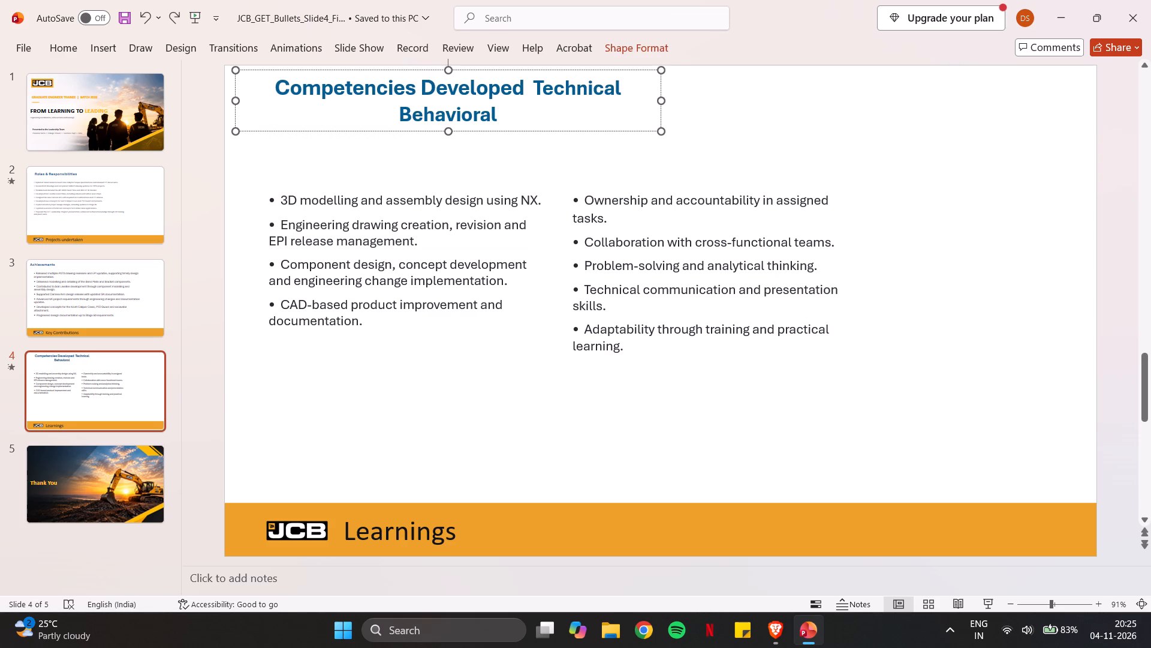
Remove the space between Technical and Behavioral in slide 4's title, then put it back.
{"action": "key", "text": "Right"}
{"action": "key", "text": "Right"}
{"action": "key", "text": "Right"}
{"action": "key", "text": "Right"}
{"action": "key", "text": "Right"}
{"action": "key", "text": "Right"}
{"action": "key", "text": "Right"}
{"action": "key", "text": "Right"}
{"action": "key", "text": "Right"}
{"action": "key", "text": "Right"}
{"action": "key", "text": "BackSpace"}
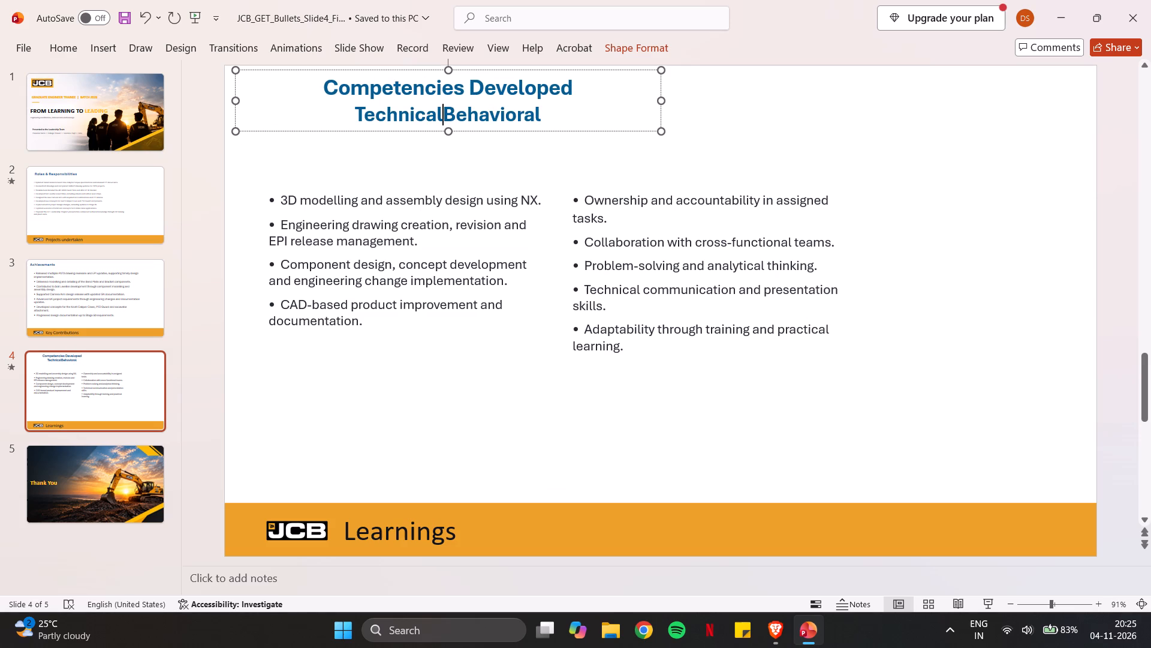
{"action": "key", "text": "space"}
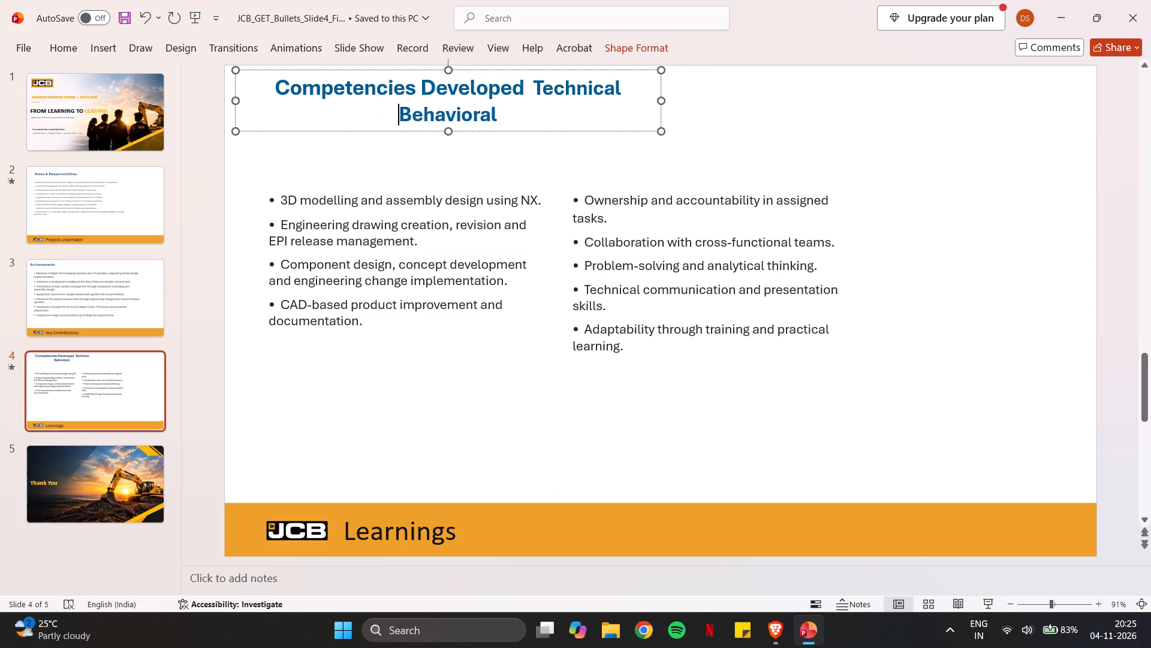
Widen slide 4's title box from its right edge so that Competencies Developed Technical Behavioral fits on one line.
{"action": "left_click_drag", "start_coordinate": [665, 101], "coordinate": [831, 96]}
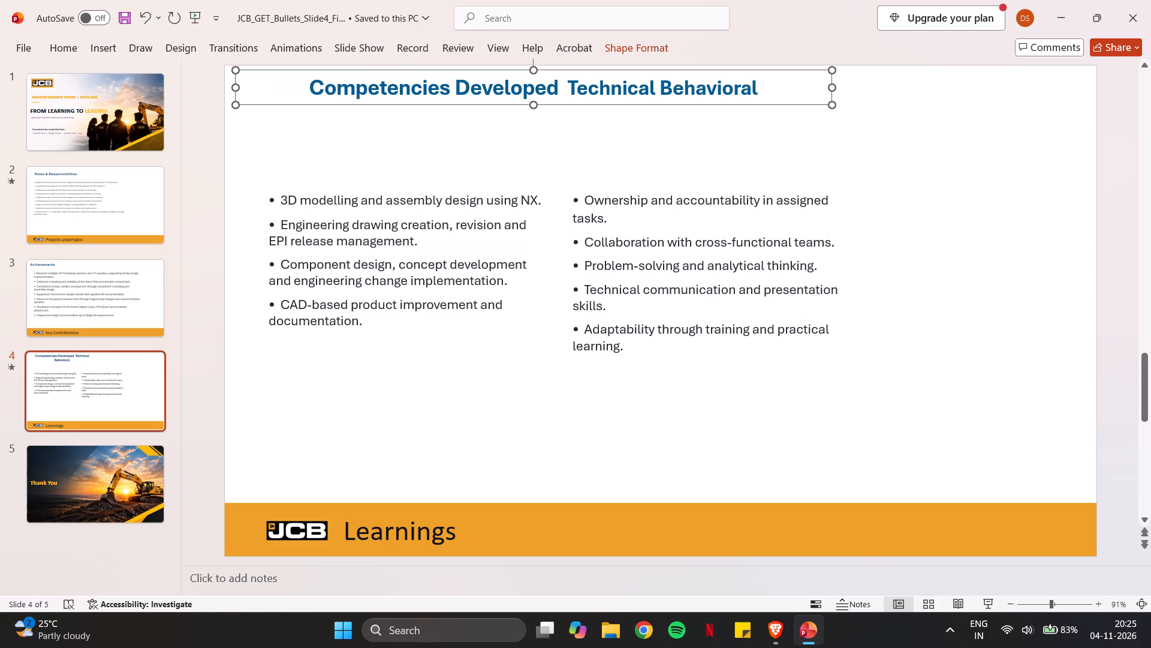
{"action": "left_click", "coordinate": [781, 96]}
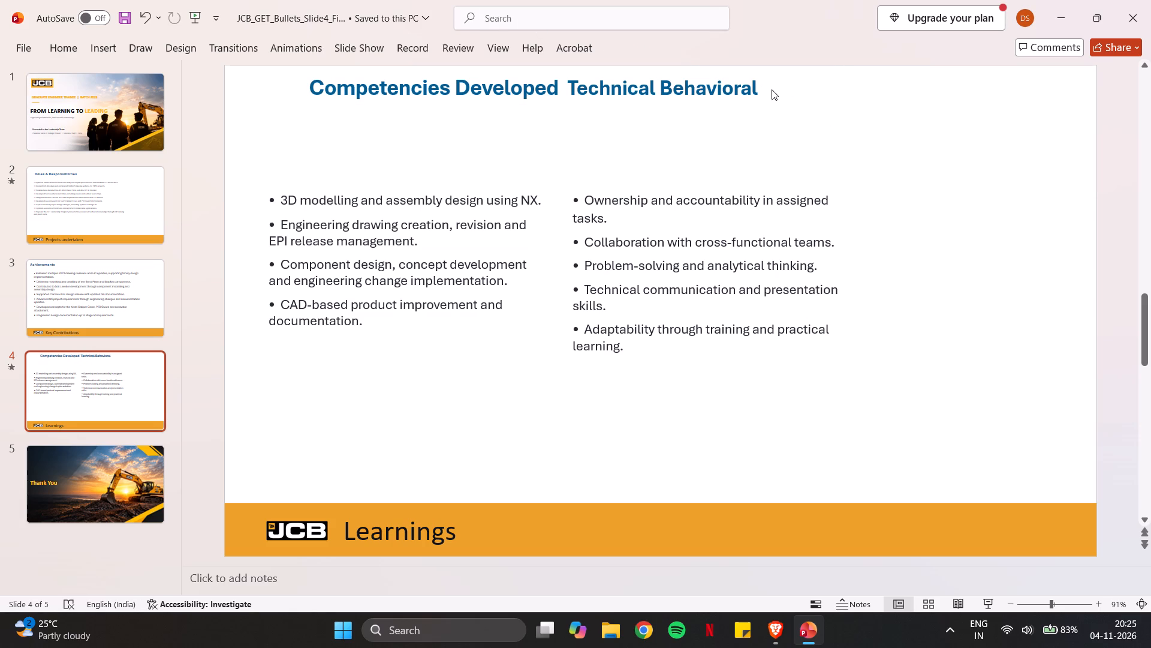
{"action": "left_click", "coordinate": [780, 92]}
{"action": "left_click", "coordinate": [691, 94]}
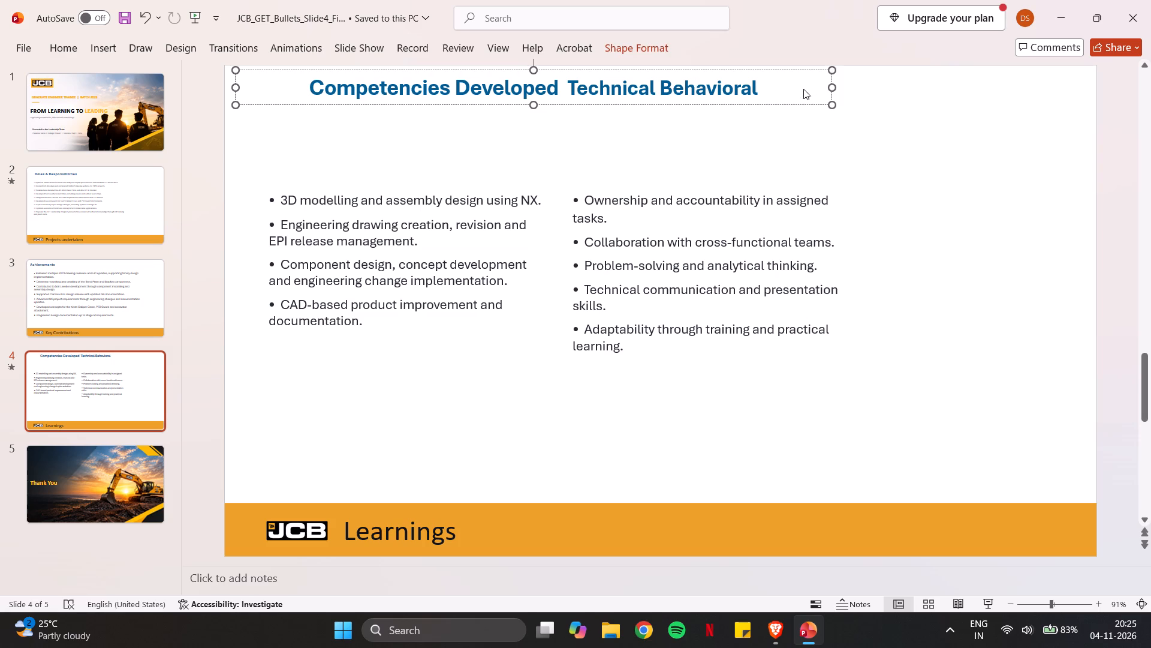
{"action": "left_click_drag", "start_coordinate": [821, 100], "coordinate": [824, 101]}
Move slide 4's title box down and slightly right, away from the slide's top edge.
{"action": "left_click_drag", "start_coordinate": [824, 101], "coordinate": [838, 124]}
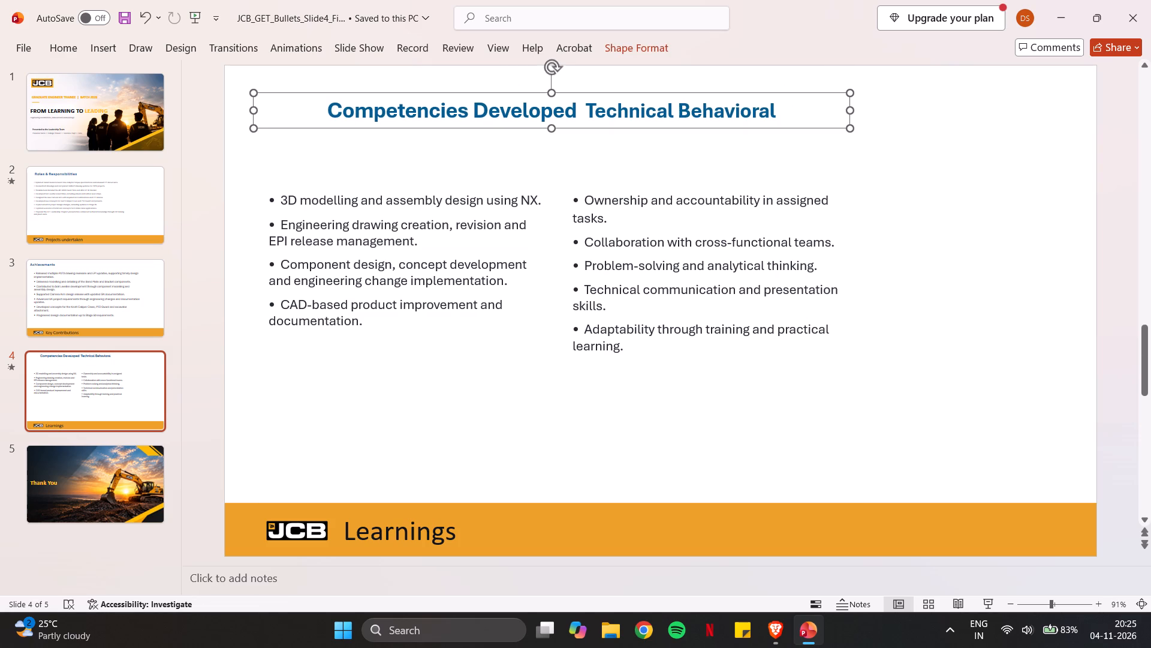
{"action": "left_click", "coordinate": [583, 115]}
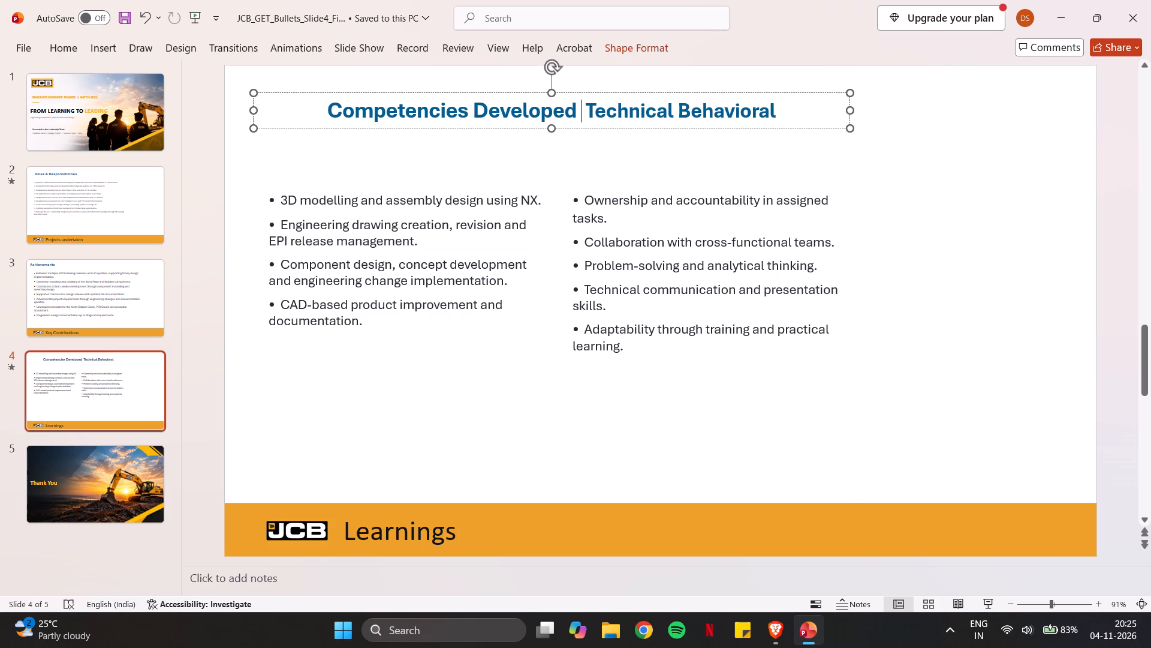
{"action": "left_click", "coordinate": [328, 107]}
{"action": "key", "text": "BackSpace"}
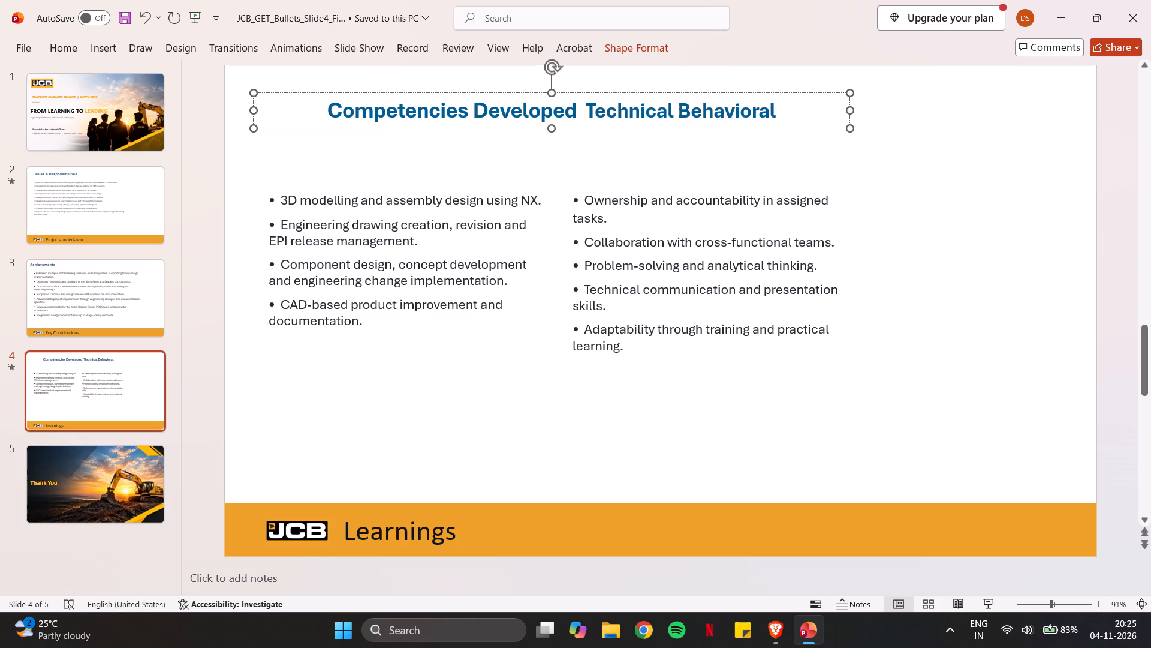
{"action": "key", "text": "BackSpace"}
Insert spaces between Competencies Developed and Technical Behavioral until the two headings reach opposite ends of slide 4's title box.
{"action": "left_click", "coordinate": [581, 111]}
{"action": "key", "text": "space"}
{"action": "key", "text": "space"}
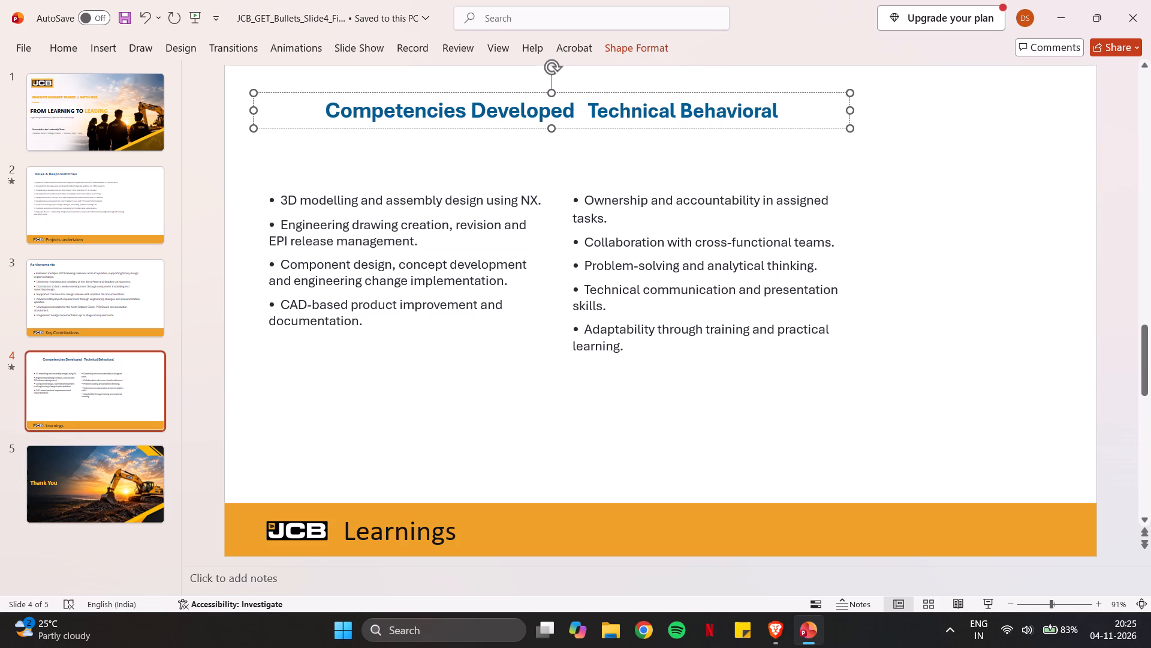
{"action": "key", "text": "space"}
{"action": "key", "text": "space"}
{"action": "key", "text": "space"}
{"action": "key", "text": "space"}
{"action": "key", "text": "space"}
{"action": "key", "text": "space"}
{"action": "key", "text": "space"}
{"action": "key", "text": "space"}
{"action": "key", "text": "space"}
{"action": "key", "text": "space"}
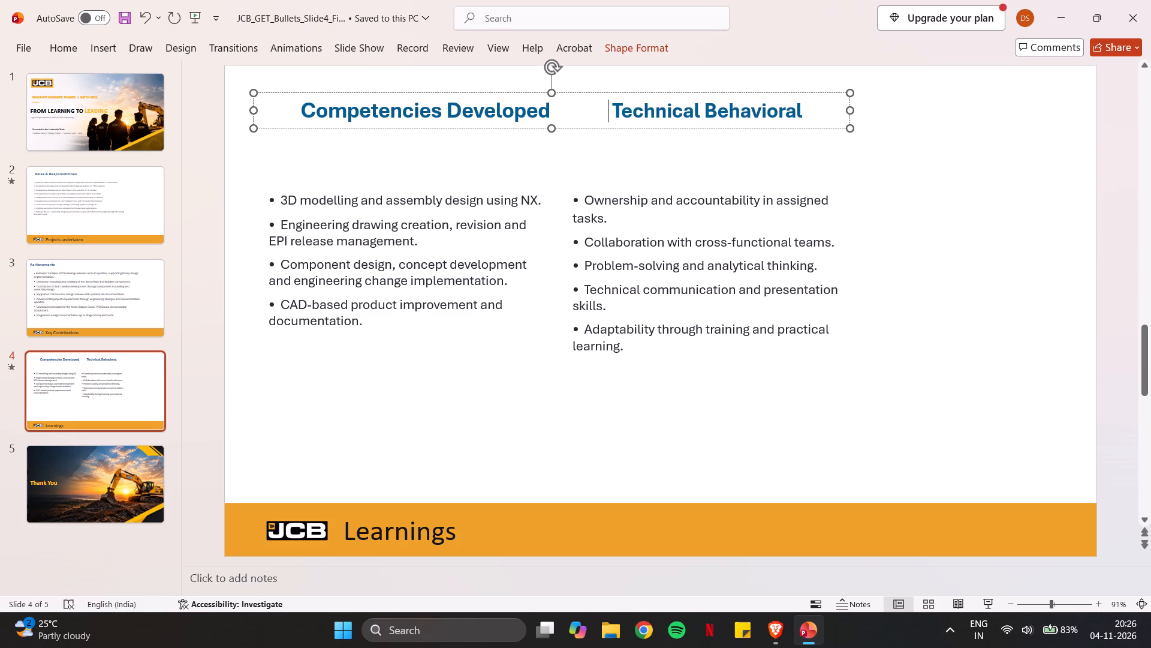
{"action": "left_click", "coordinate": [564, 108]}
{"action": "key", "text": "BackSpace"}
{"action": "key", "text": "BackSpace"}
{"action": "key", "text": "space"}
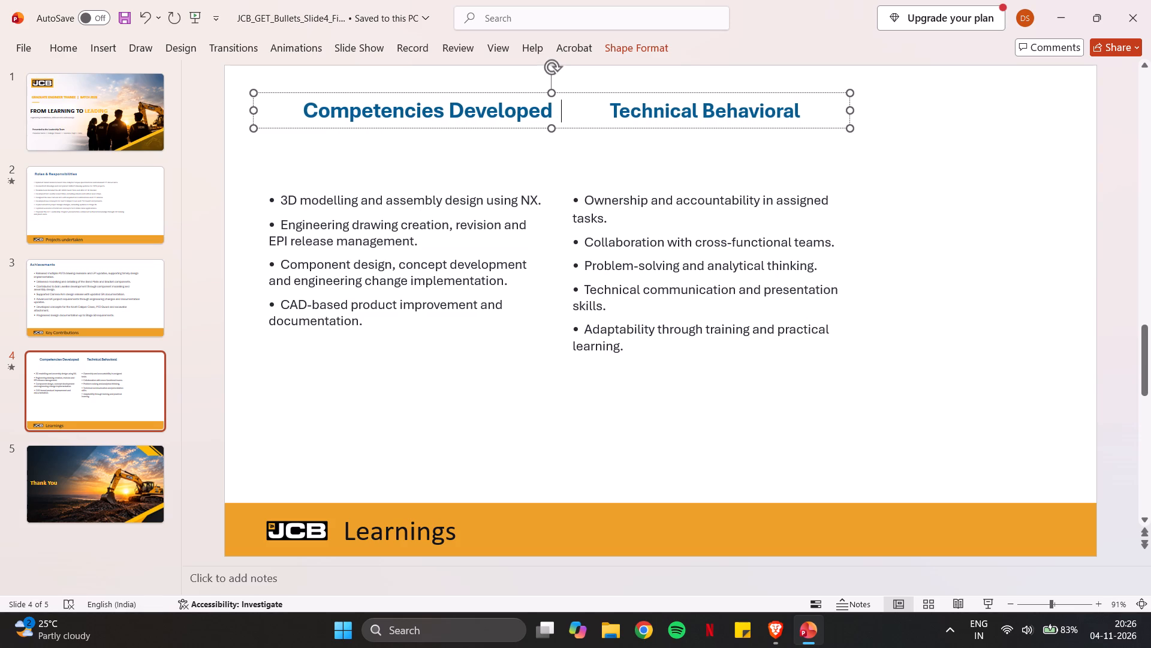
{"action": "key", "text": "space"}
{"action": "key", "text": "space"}
{"action": "key", "text": "space"}
{"action": "key", "text": "space"}
{"action": "key", "text": "space"}
{"action": "key", "text": "space"}
{"action": "key", "text": "space"}
{"action": "key", "text": "space"}
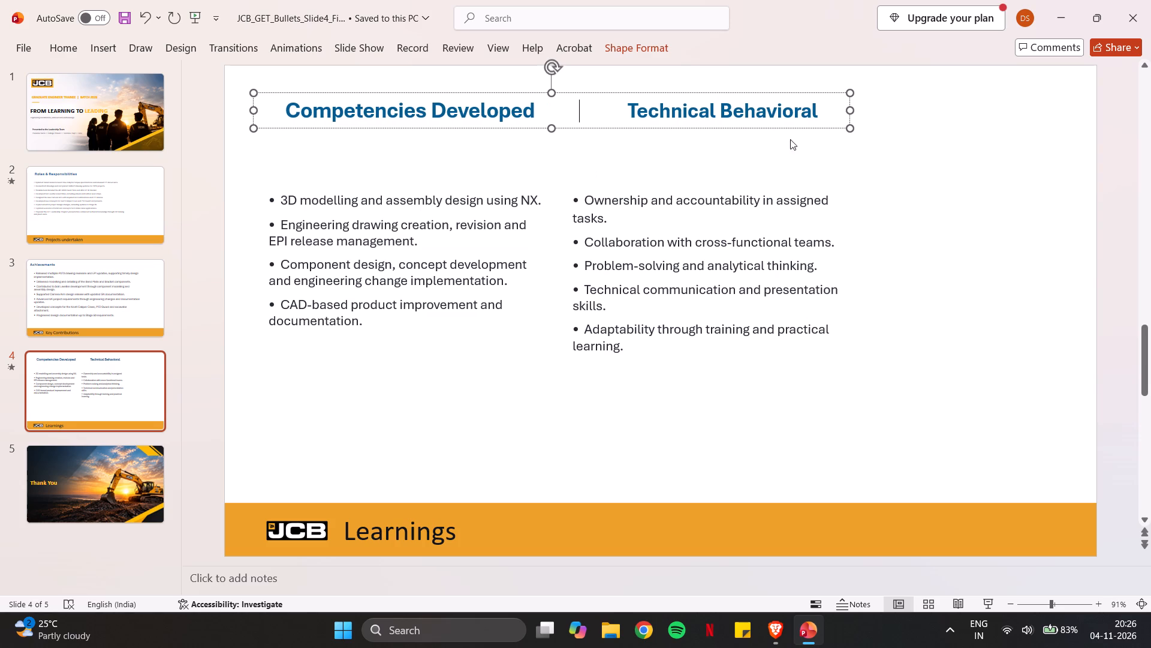
{"action": "key", "text": "space"}
{"action": "key", "text": "space"}
{"action": "key", "text": "space"}
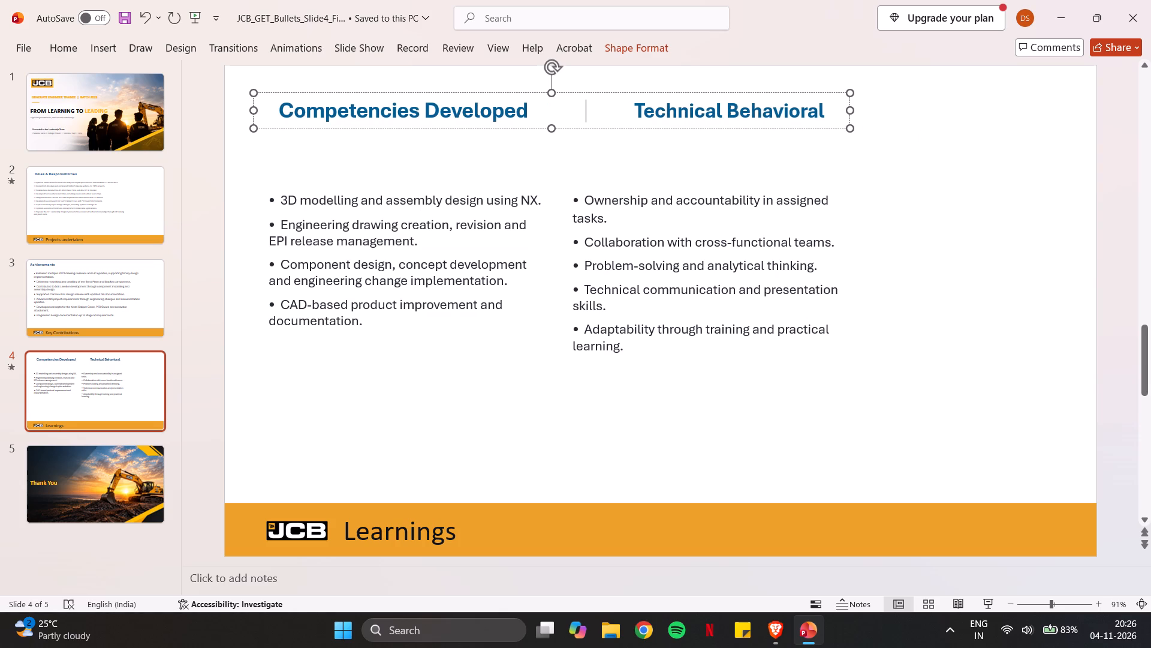
{"action": "key", "text": "space"}
{"action": "key", "text": "space"}
{"action": "key", "text": "space"}
{"action": "key", "text": "space"}
{"action": "key", "text": "space"}
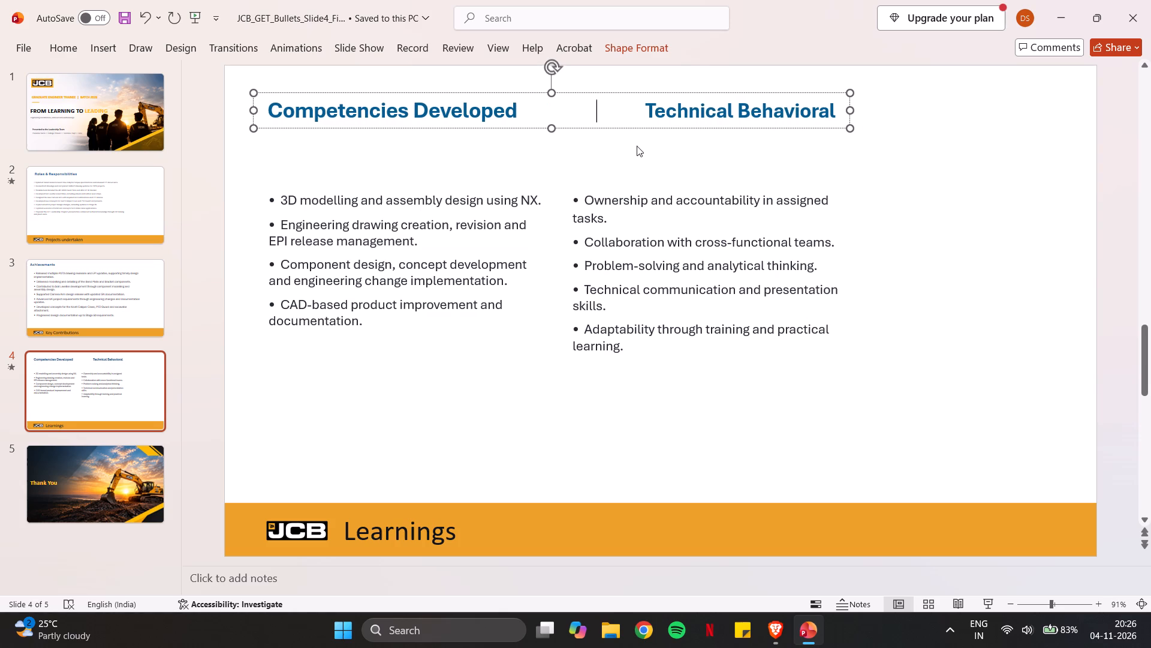
{"action": "left_click", "coordinate": [923, 142]}
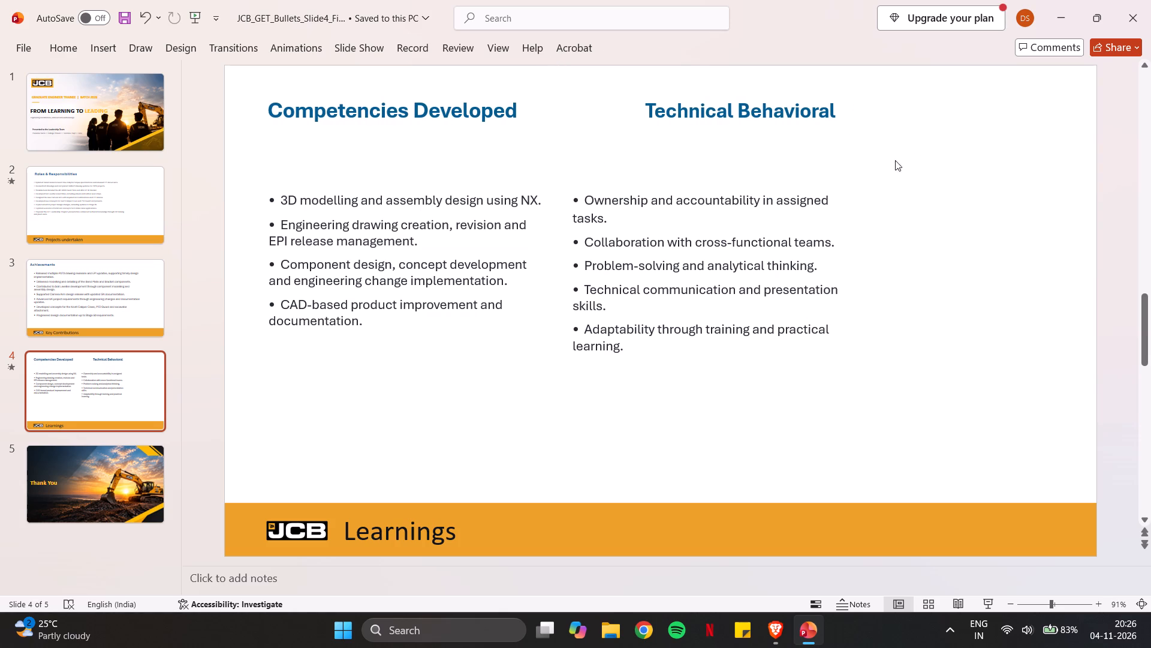
Move the bullet box starting with Ownership and accountability up and right, directly beneath the Technical Behavioral heading.
{"action": "left_click", "coordinate": [582, 176]}
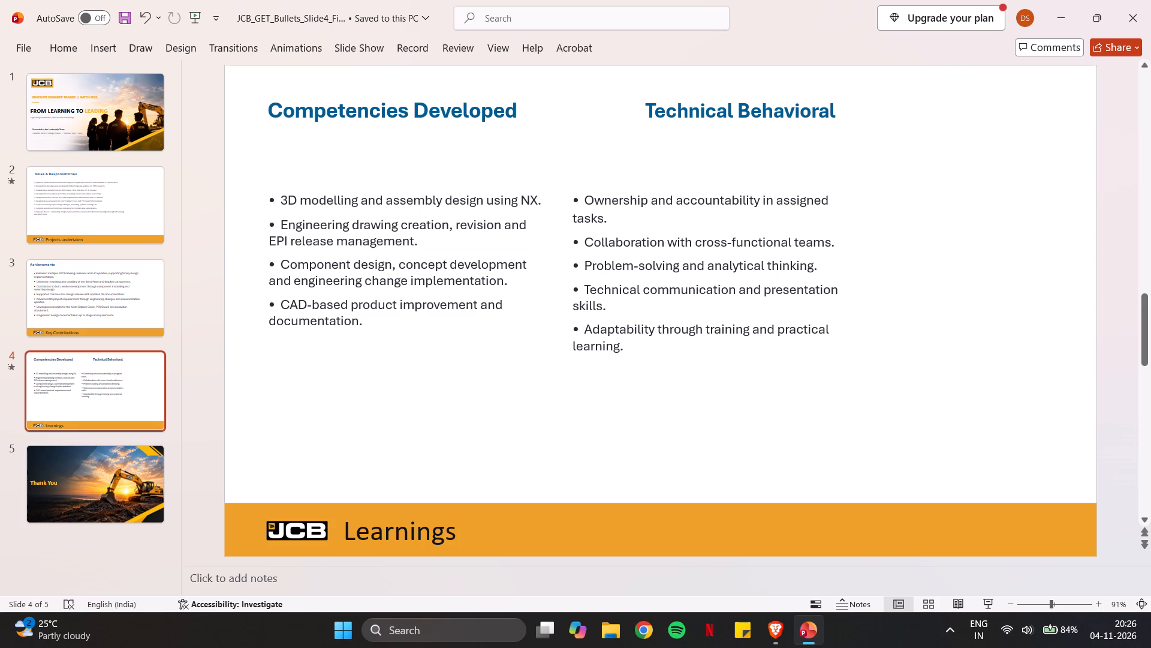
{"action": "left_click", "coordinate": [658, 203]}
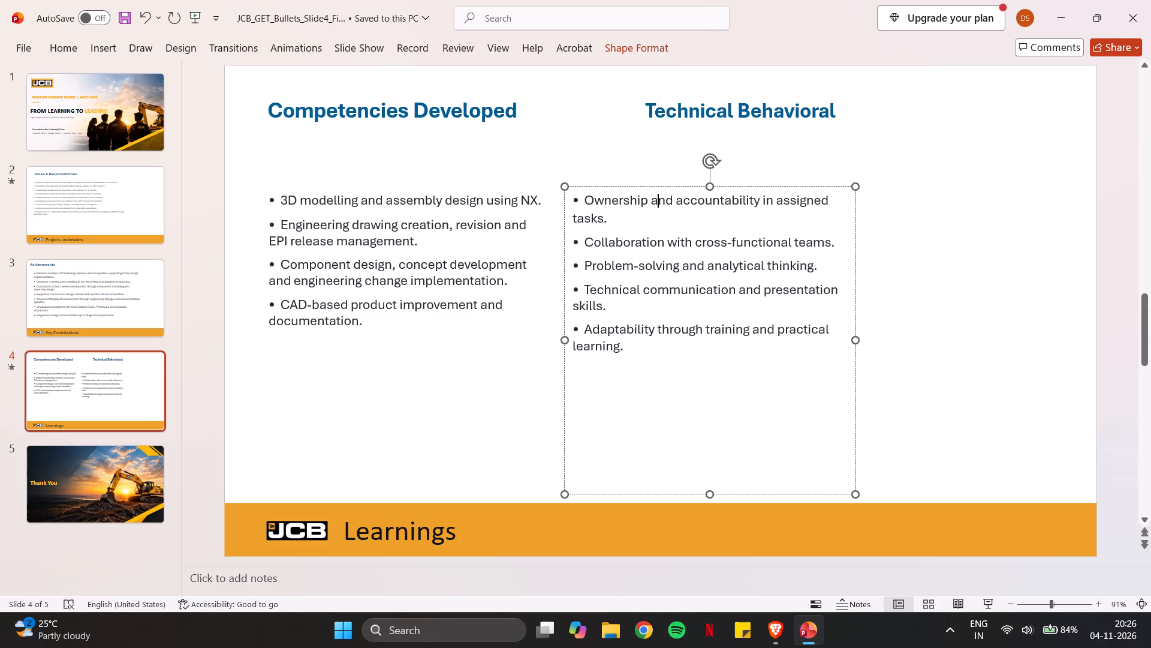
{"action": "left_click_drag", "start_coordinate": [840, 370], "coordinate": [920, 339]}
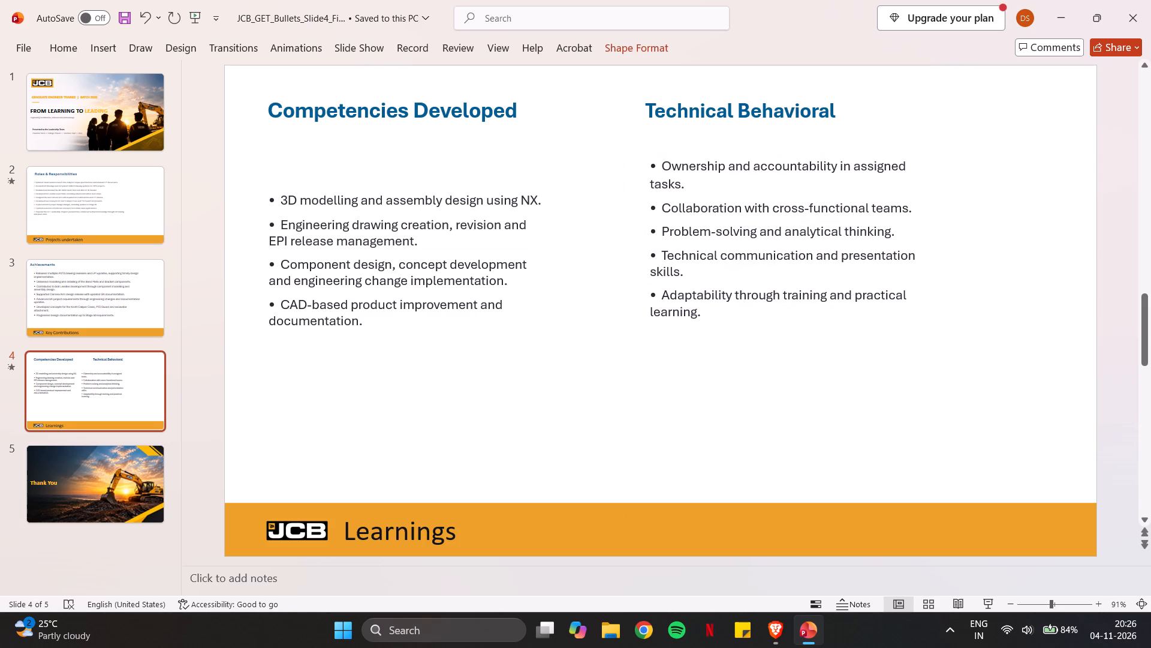
{"action": "left_click_drag", "start_coordinate": [920, 339], "coordinate": [915, 332]}
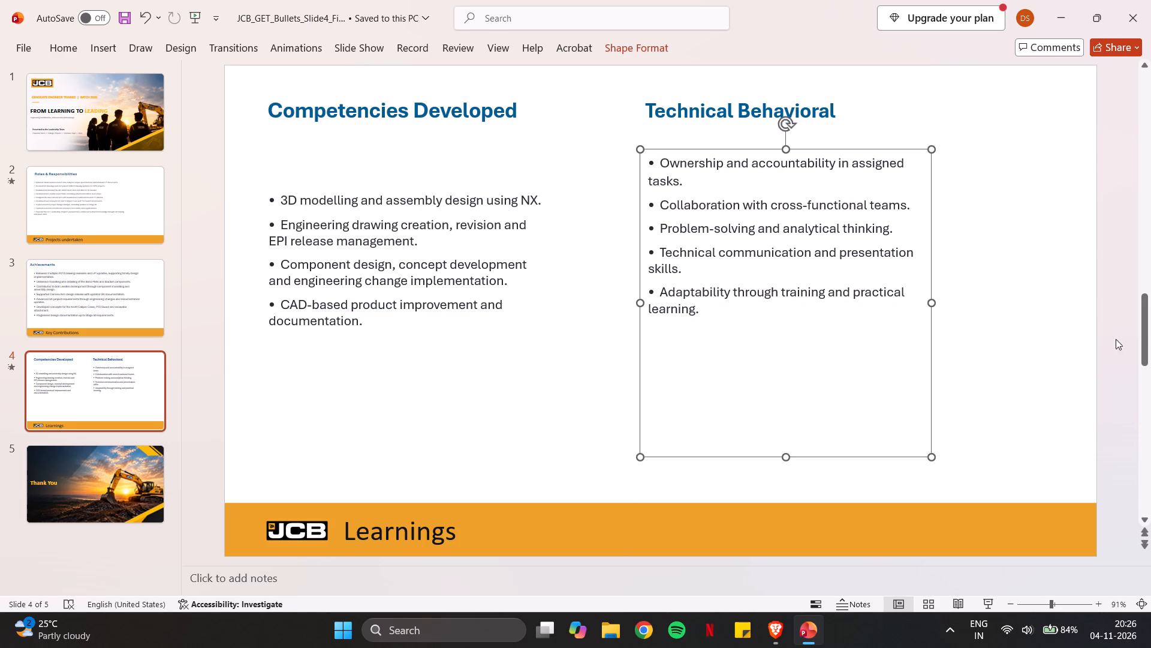
Widen the Ownership and accountability bullet box so each bullet fits on one line, and nudge it slightly right.
{"action": "left_click_drag", "start_coordinate": [787, 457], "coordinate": [779, 348]}
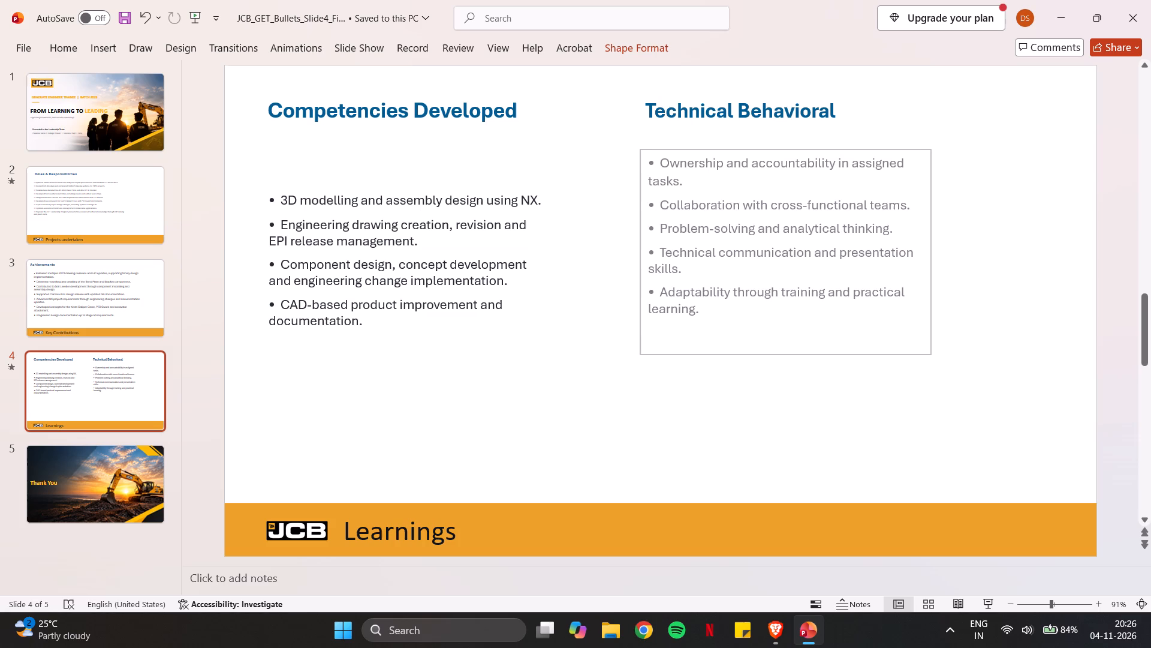
{"action": "left_click_drag", "start_coordinate": [779, 348], "coordinate": [785, 335]}
{"action": "left_click_drag", "start_coordinate": [932, 302], "coordinate": [969, 295]}
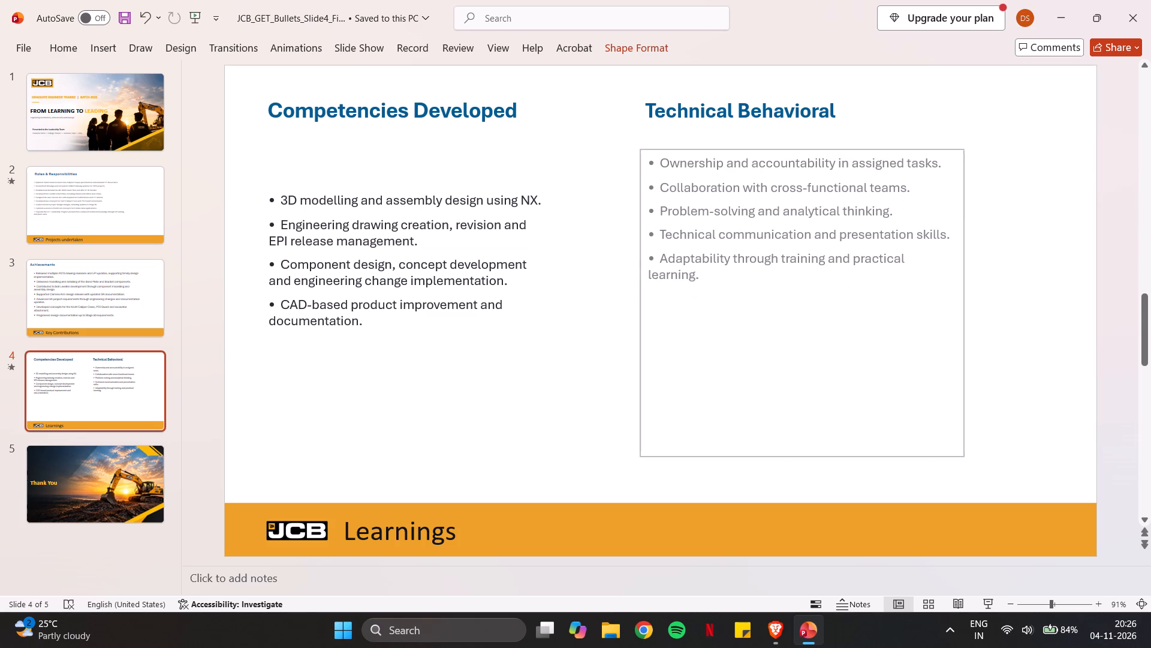
{"action": "left_click_drag", "start_coordinate": [969, 295], "coordinate": [1062, 283]}
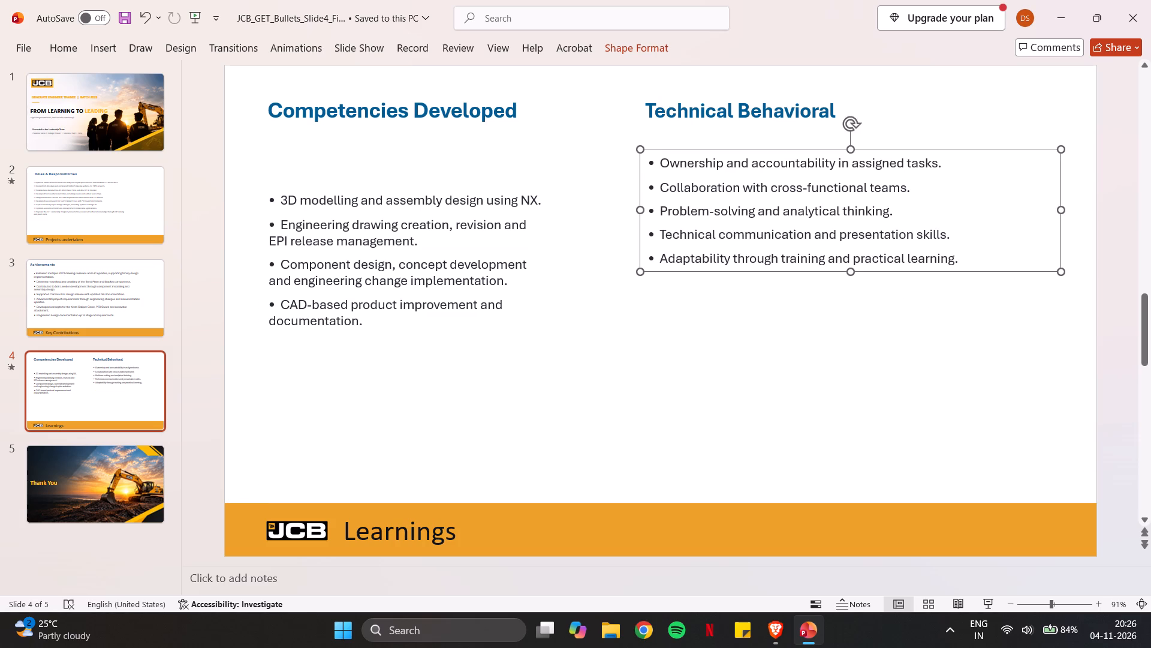
{"action": "left_click_drag", "start_coordinate": [969, 211], "coordinate": [981, 210]}
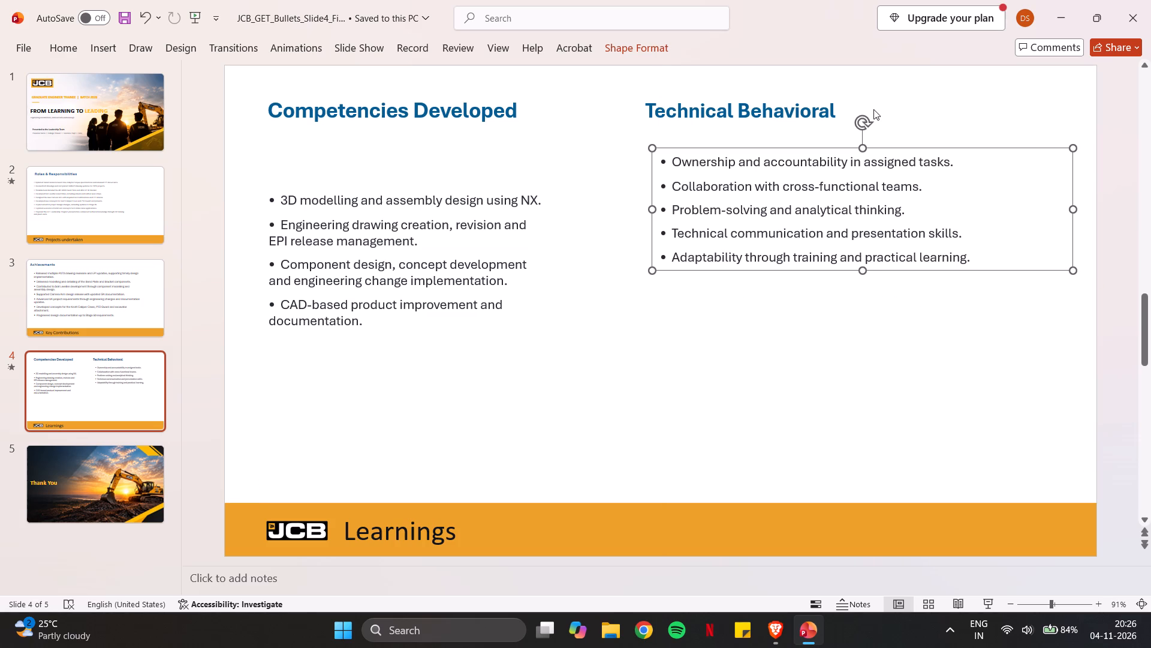
Insert nine more spaces between Competencies Developed and Technical Behavioral in slide 4's title.
{"action": "left_click", "coordinate": [621, 118]}
{"action": "key", "text": "space"}
{"action": "key", "text": "space"}
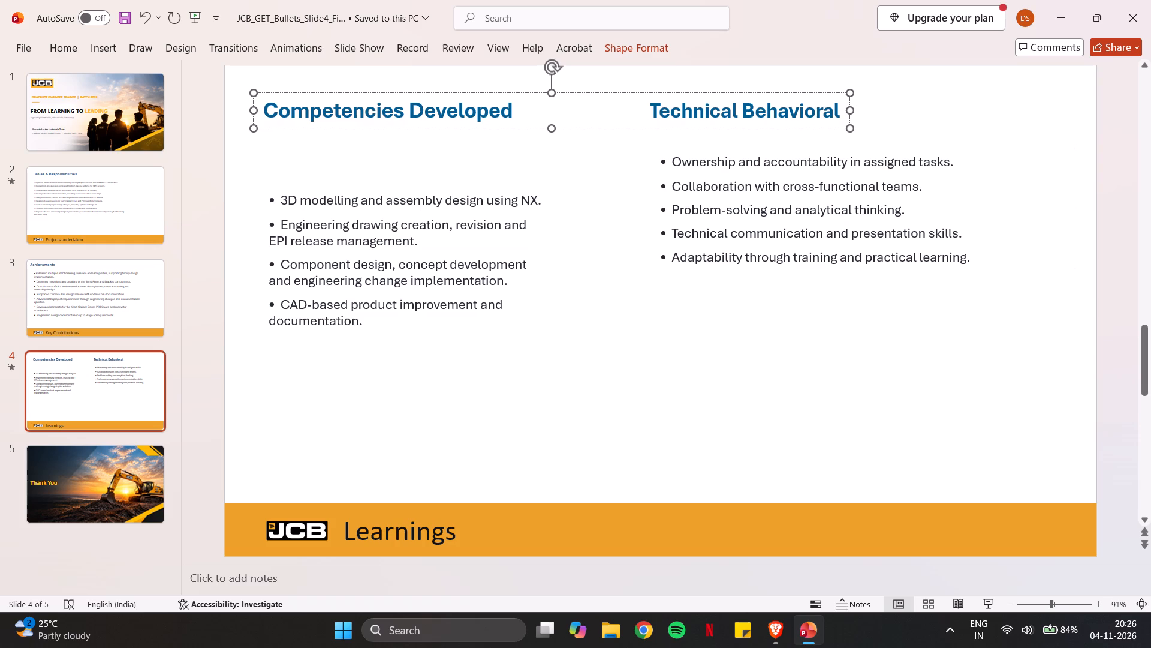
{"action": "key", "text": "space"}
{"action": "key", "text": "space"}
{"action": "key", "text": "space"}
{"action": "key", "text": "space"}
{"action": "key", "text": "space"}
{"action": "key", "text": "space"}
{"action": "key", "text": "space"}
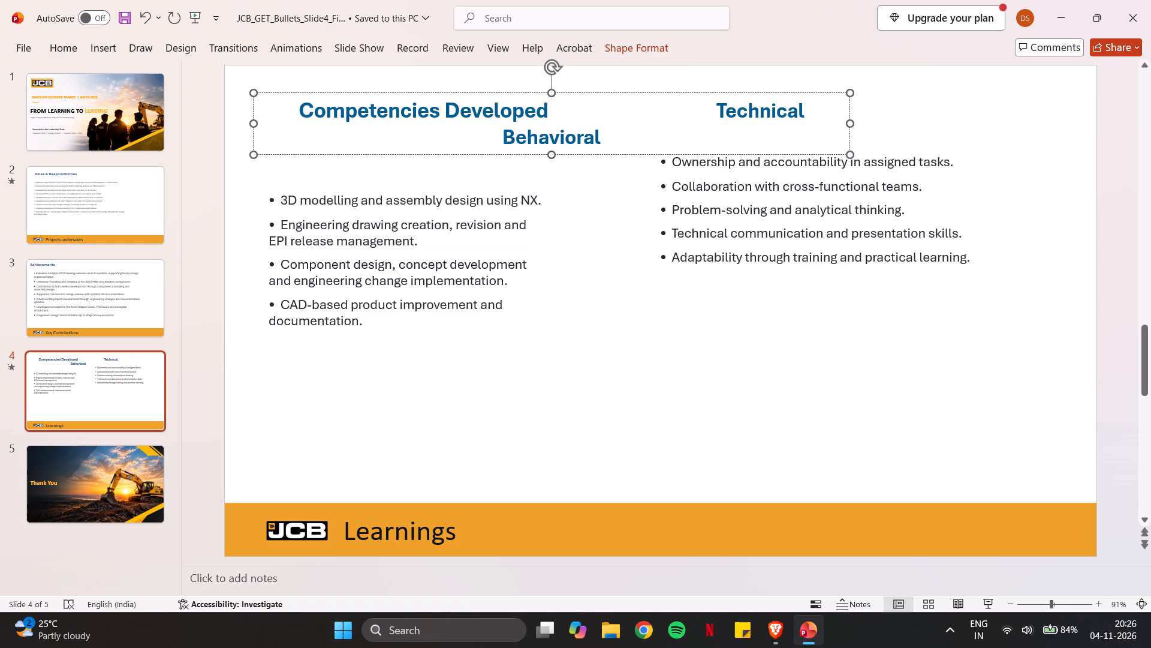
Extend slide 4's title box to the right so the title fits on one line, and pull its left edge slightly inward.
{"action": "left_click_drag", "start_coordinate": [850, 125], "coordinate": [912, 125]}
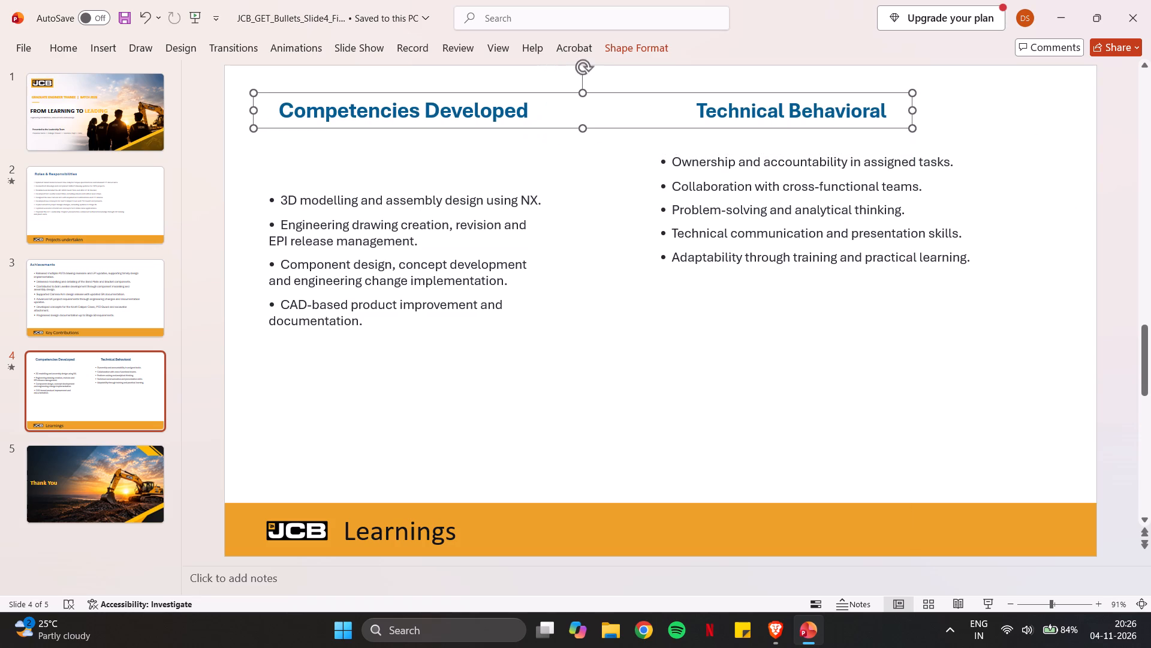
{"action": "left_click_drag", "start_coordinate": [915, 112], "coordinate": [948, 111]}
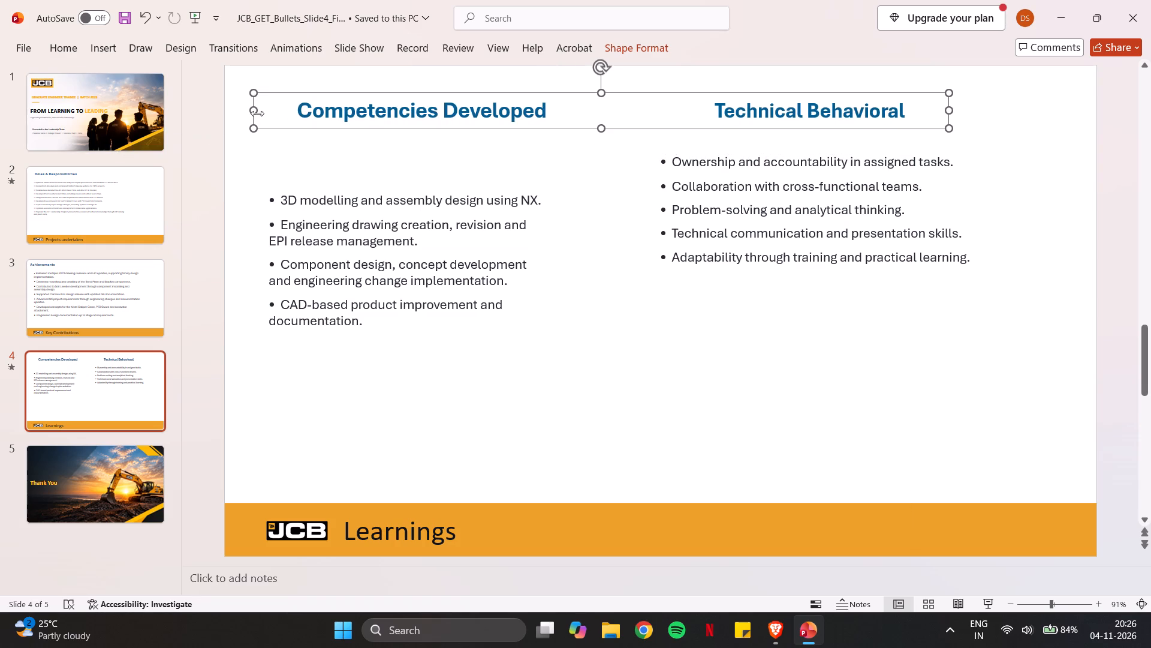
{"action": "left_click_drag", "start_coordinate": [255, 113], "coordinate": [270, 114]}
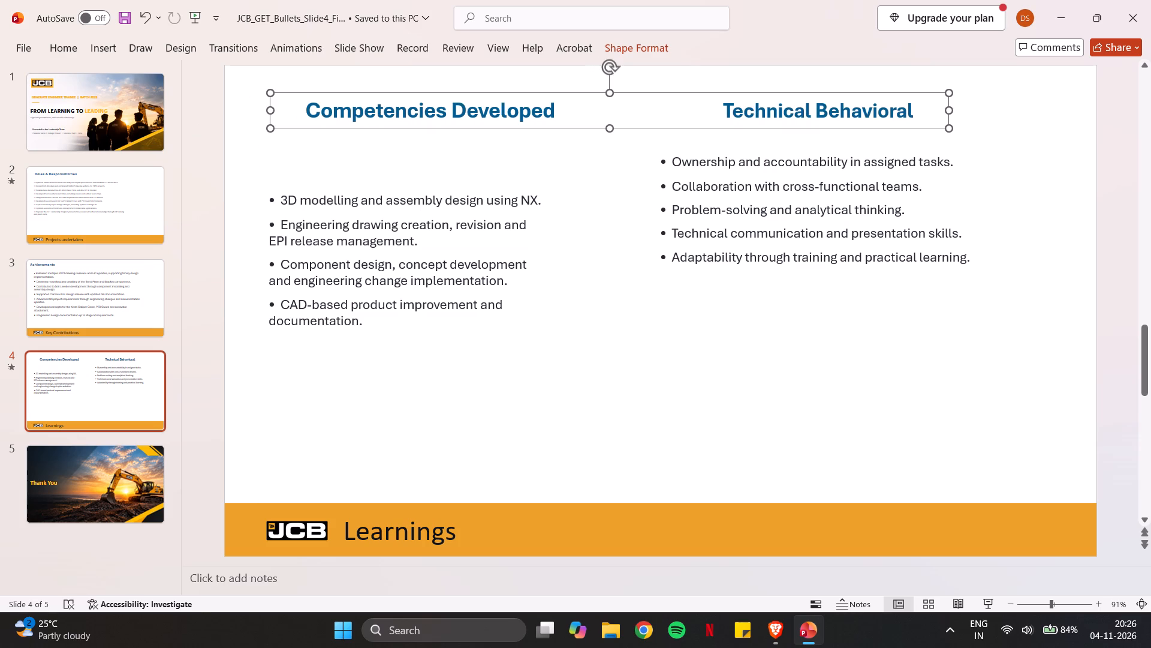
Move slide 4's title box left so that Technical Behavioral lines up with the second bullet column.
{"action": "left_click", "coordinate": [656, 109]}
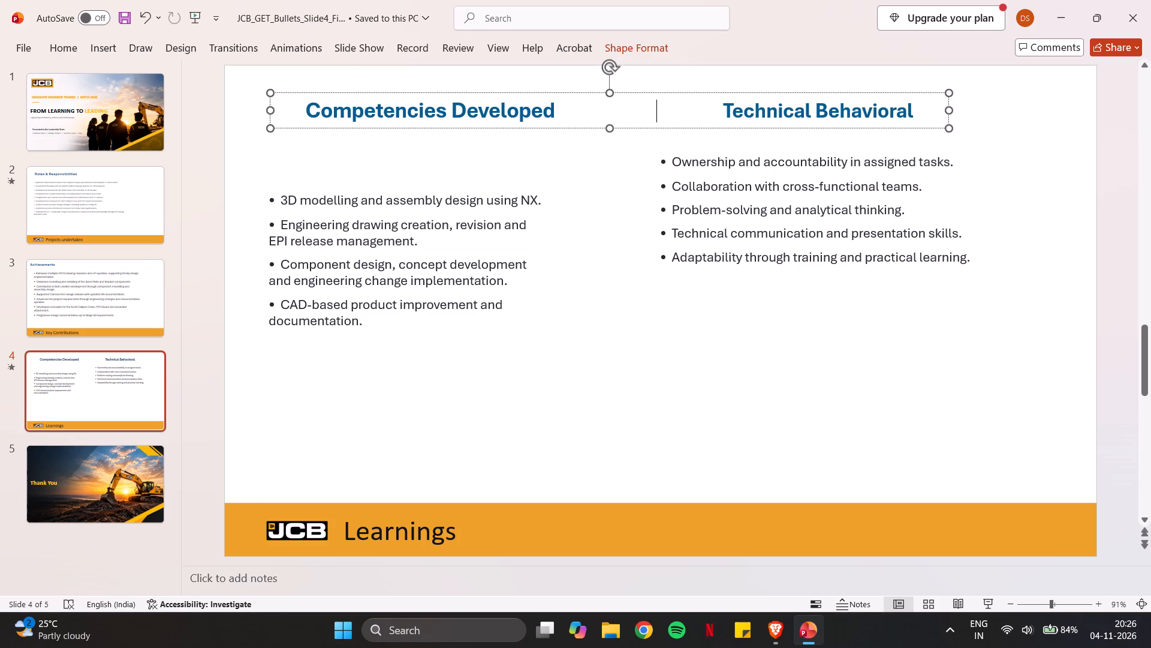
{"action": "left_click_drag", "start_coordinate": [949, 121], "coordinate": [893, 122]}
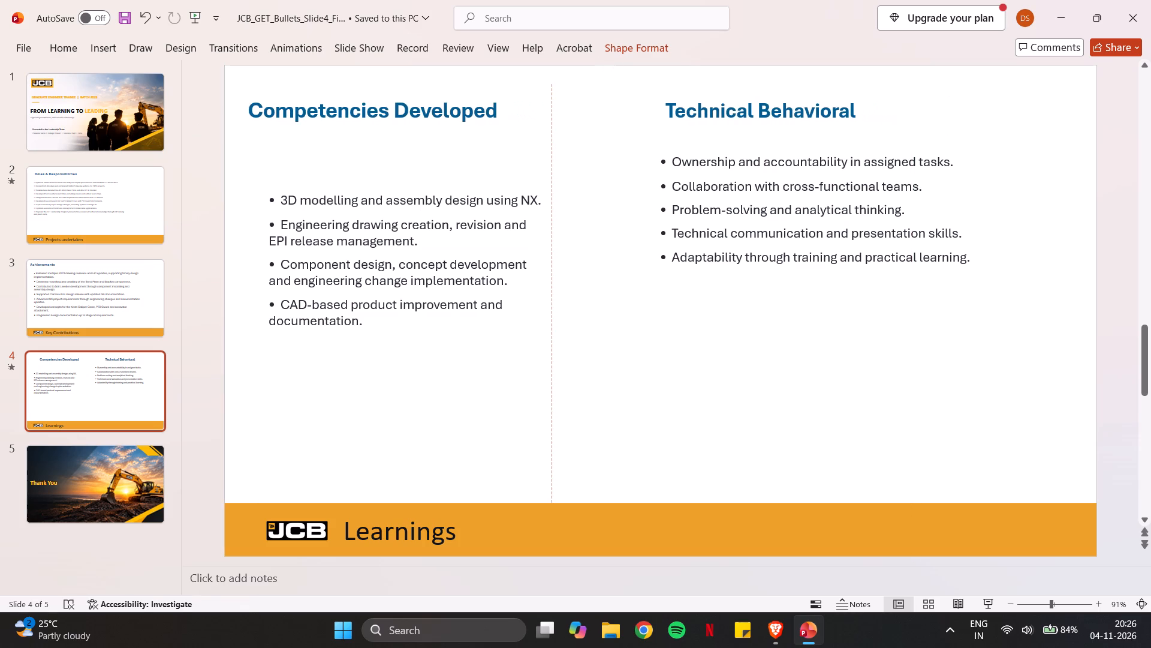
{"action": "left_click_drag", "start_coordinate": [893, 122], "coordinate": [891, 122]}
{"action": "left_click_drag", "start_coordinate": [891, 122], "coordinate": [891, 122]}
Move the bullet box starting with 3D modelling up beneath Competencies Developed, aligning its top with the other bullet box.
{"action": "left_click", "coordinate": [338, 175]}
{"action": "left_click", "coordinate": [441, 247]}
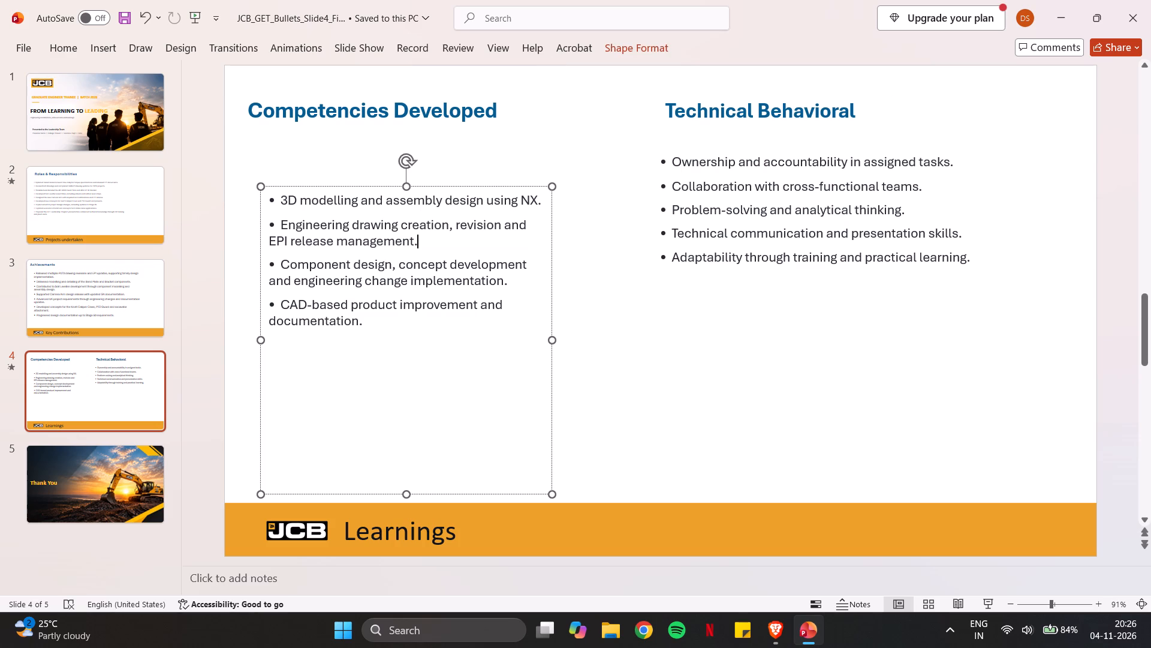
{"action": "left_click_drag", "start_coordinate": [551, 310], "coordinate": [541, 266]}
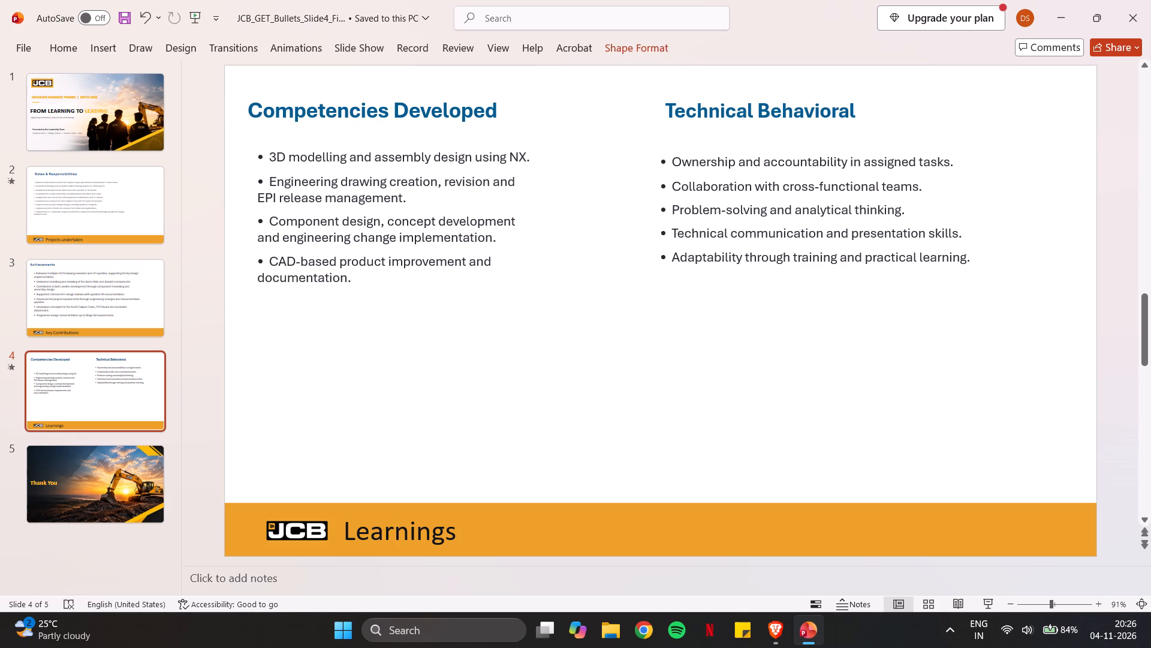
{"action": "left_click_drag", "start_coordinate": [541, 266], "coordinate": [545, 271]}
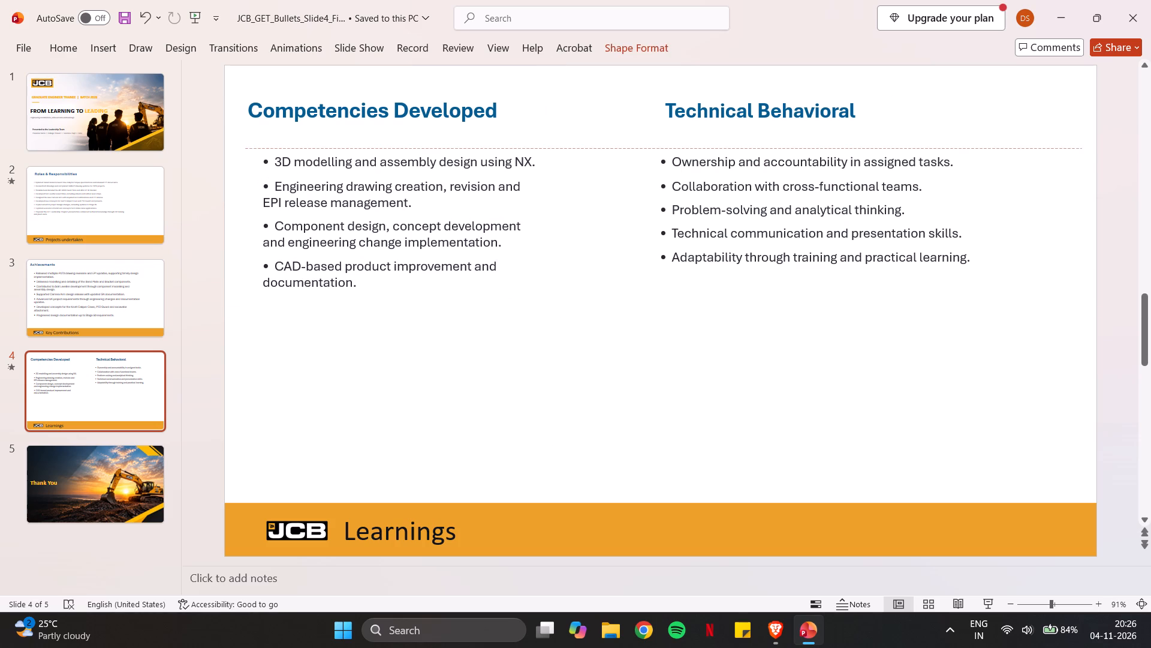
{"action": "left_click_drag", "start_coordinate": [545, 271], "coordinate": [545, 269]}
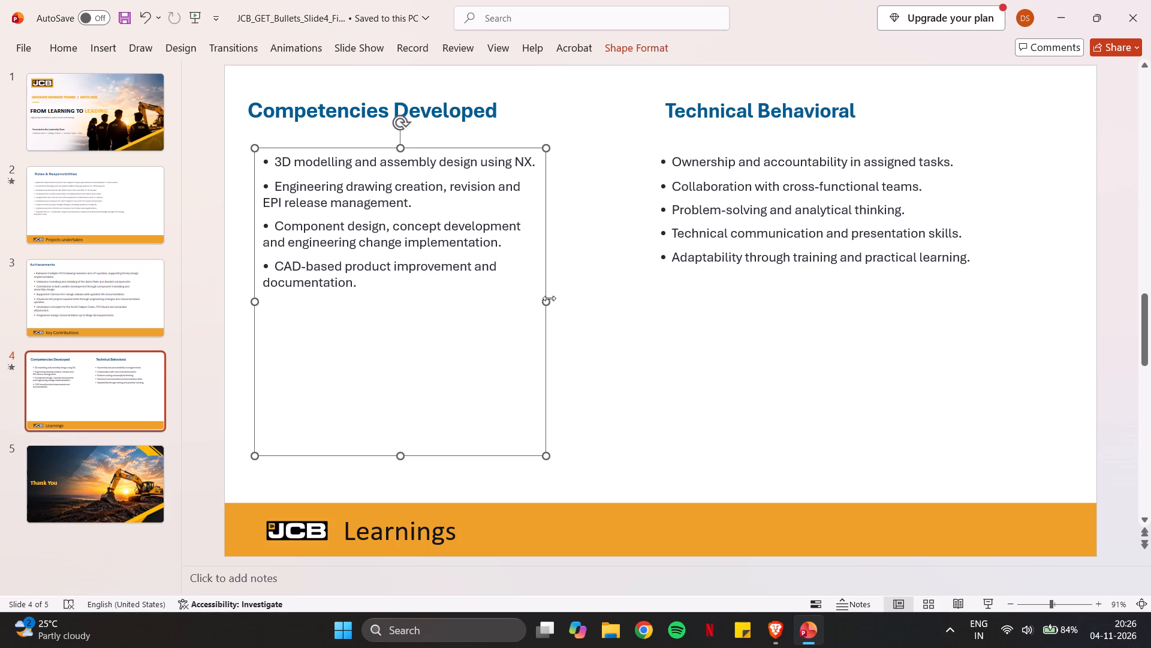
Widen the 3D modelling bullet box slightly from its right edge.
{"action": "left_click_drag", "start_coordinate": [547, 304], "coordinate": [571, 299]}
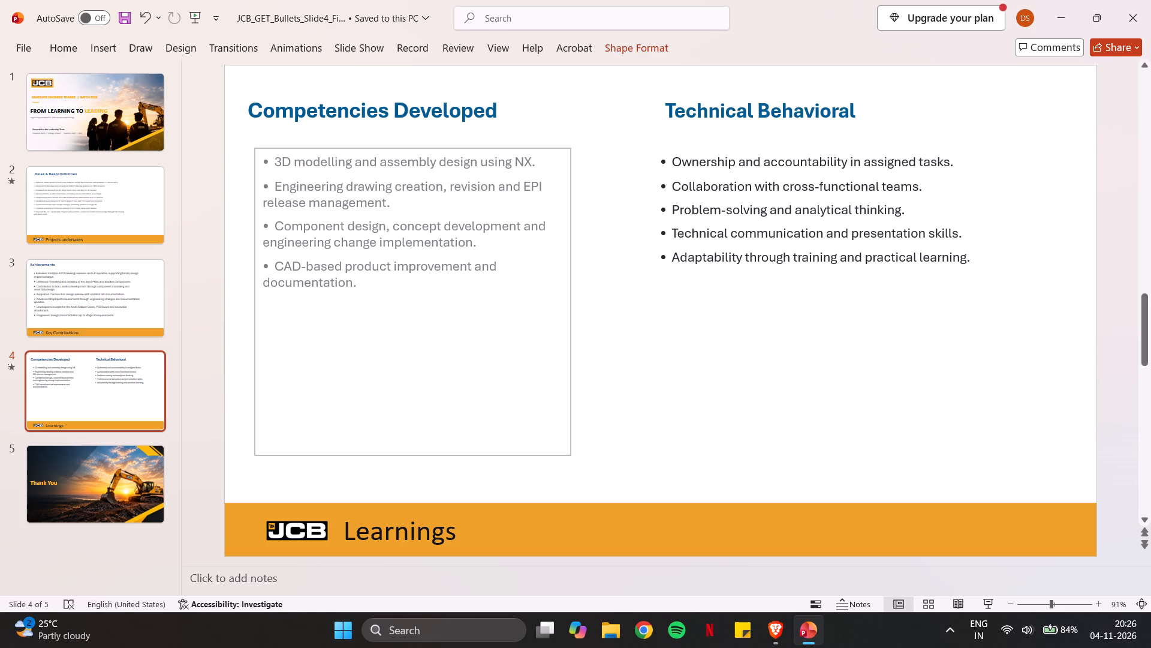
{"action": "left_click_drag", "start_coordinate": [571, 299], "coordinate": [570, 299]}
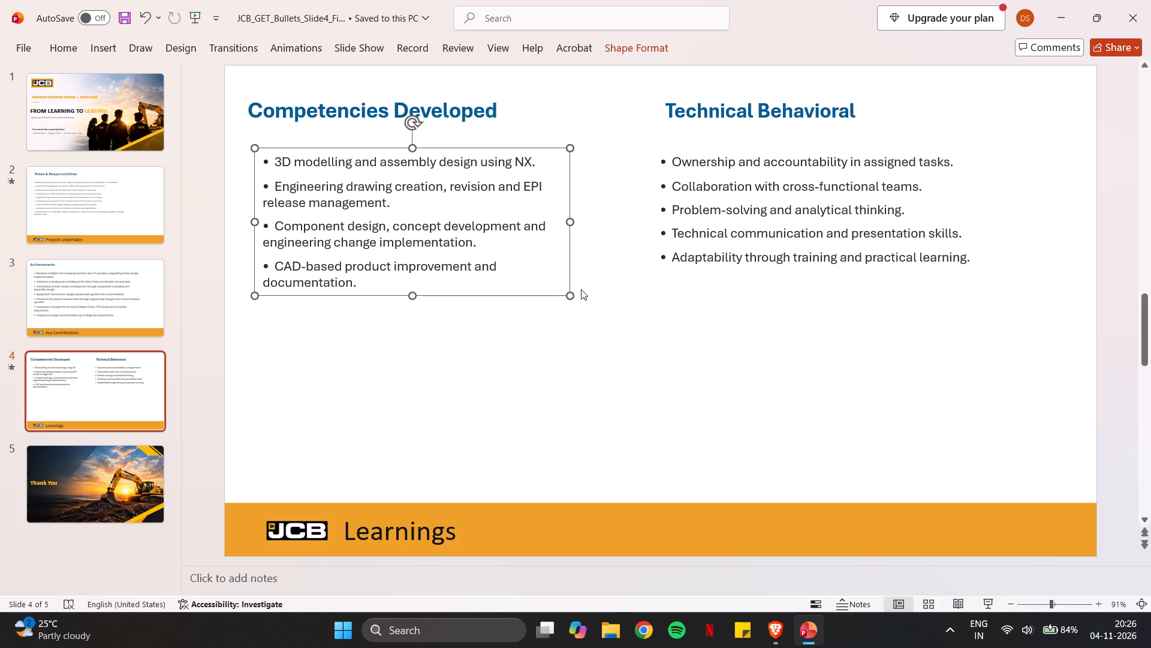
{"action": "left_click", "coordinate": [305, 375]}
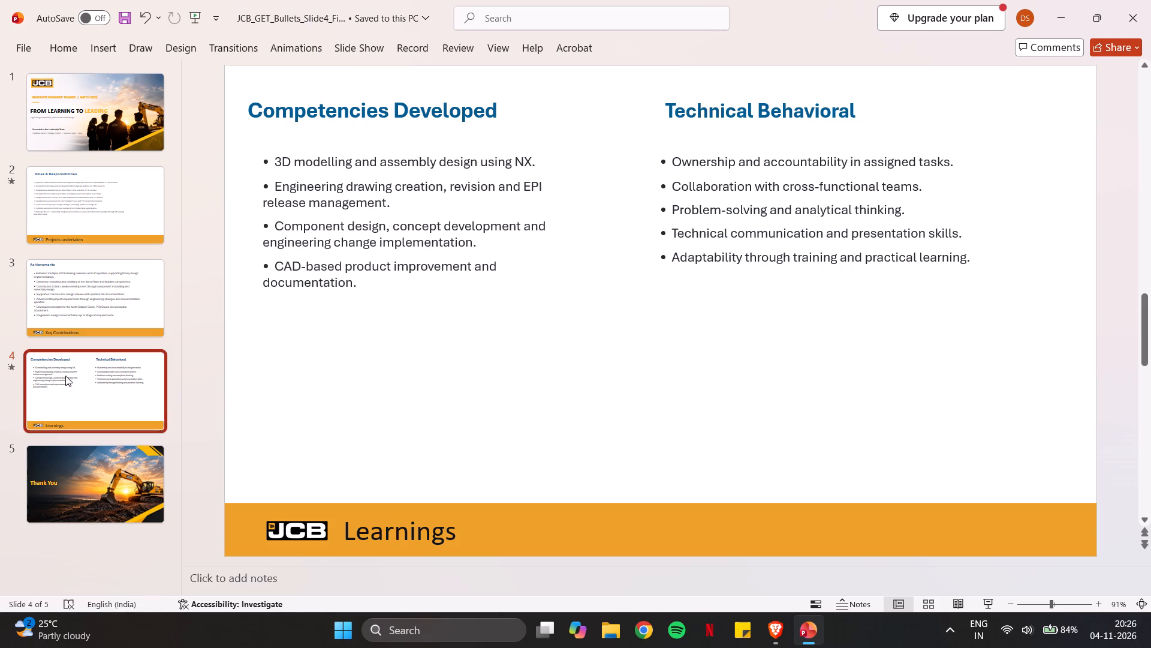
Look through the presentation's slides to check the edited layout, ending on the title slide.
{"action": "left_click", "coordinate": [83, 440]}
{"action": "left_click", "coordinate": [128, 304]}
{"action": "left_click", "coordinate": [143, 182]}
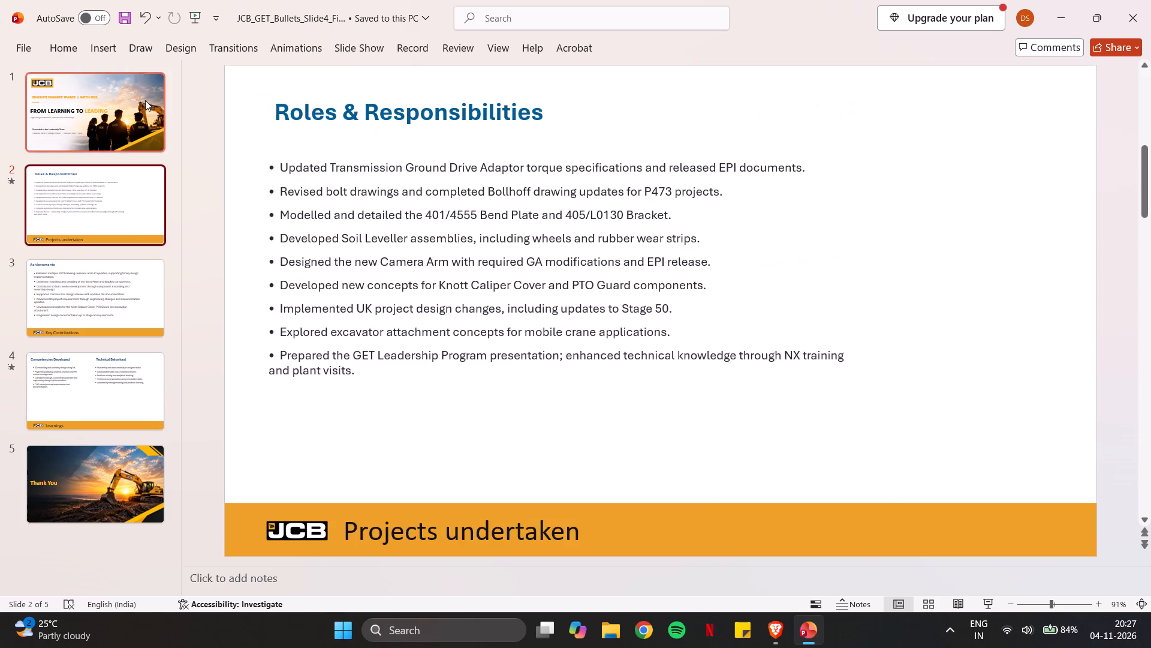
{"action": "left_click", "coordinate": [145, 100]}
{"action": "left_click", "coordinate": [113, 434]}
{"action": "left_click", "coordinate": [119, 490]}
{"action": "left_click", "coordinate": [95, 385]}
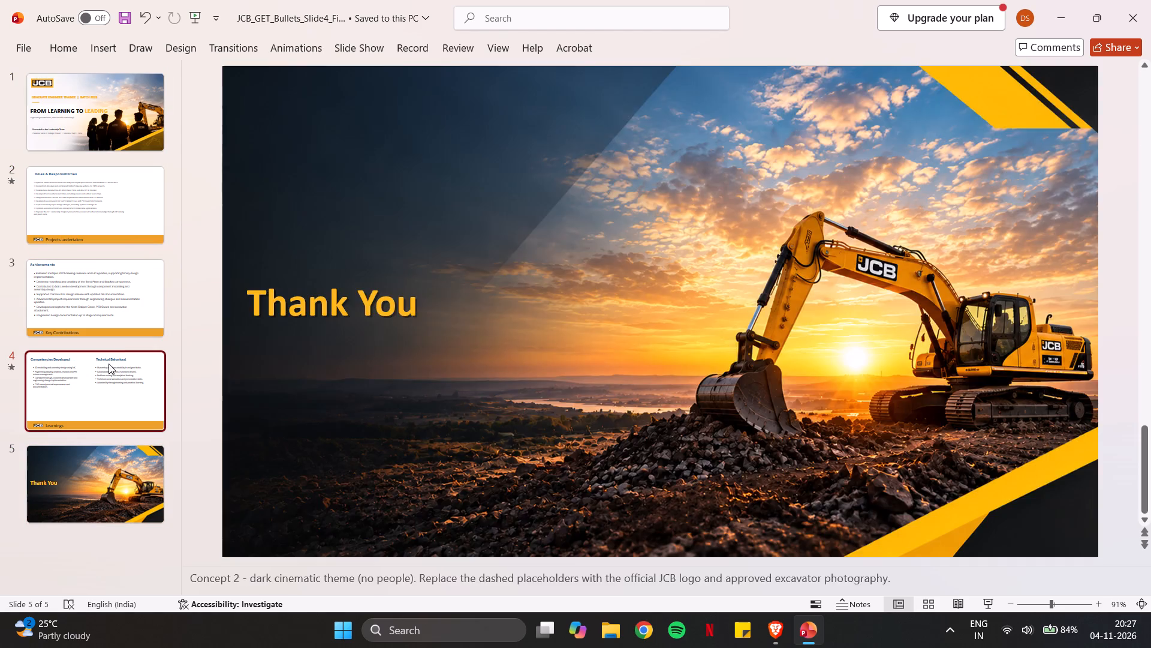
{"action": "left_click", "coordinate": [25, 140]}
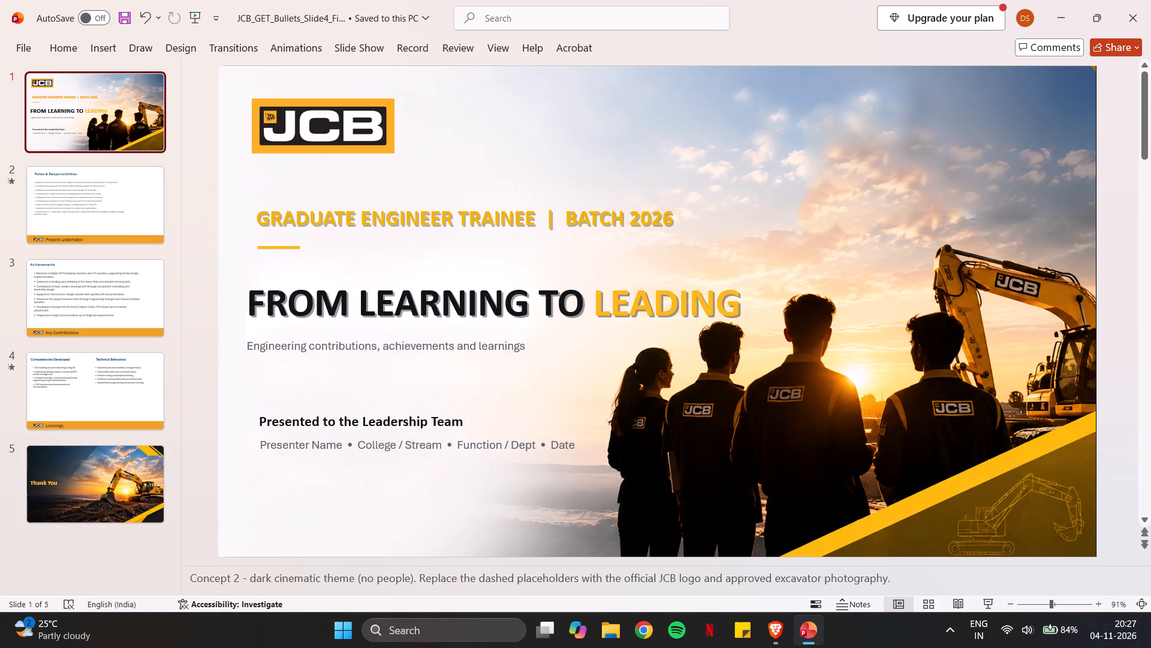
Save the presentation.
{"action": "key", "text": "ctrl+s"}
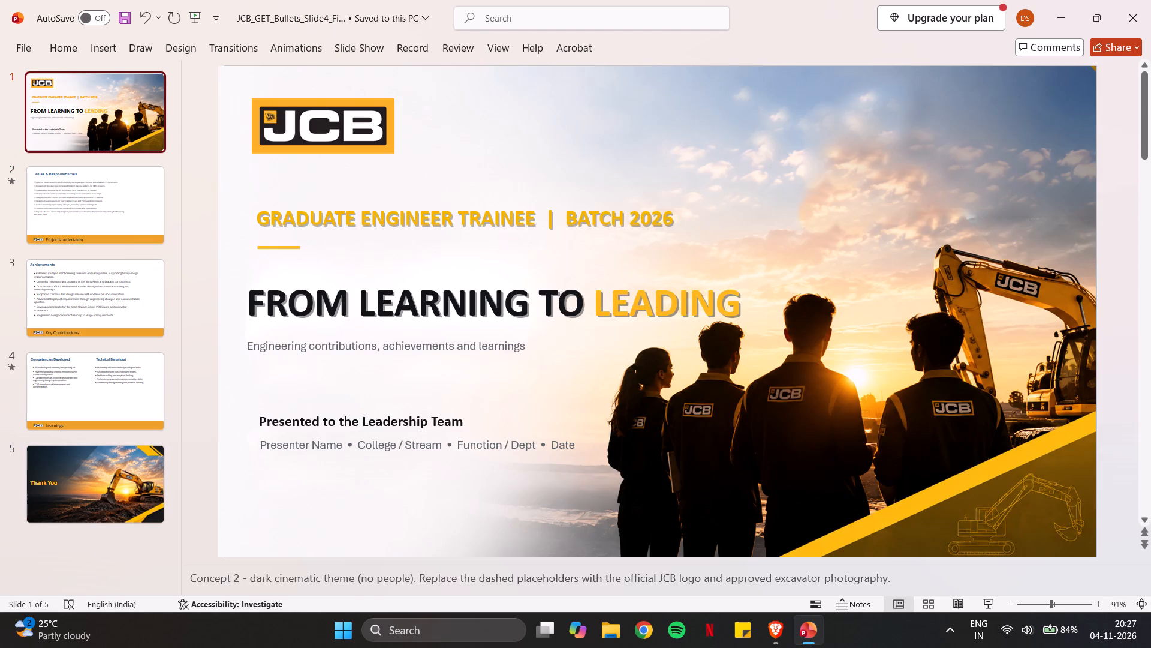
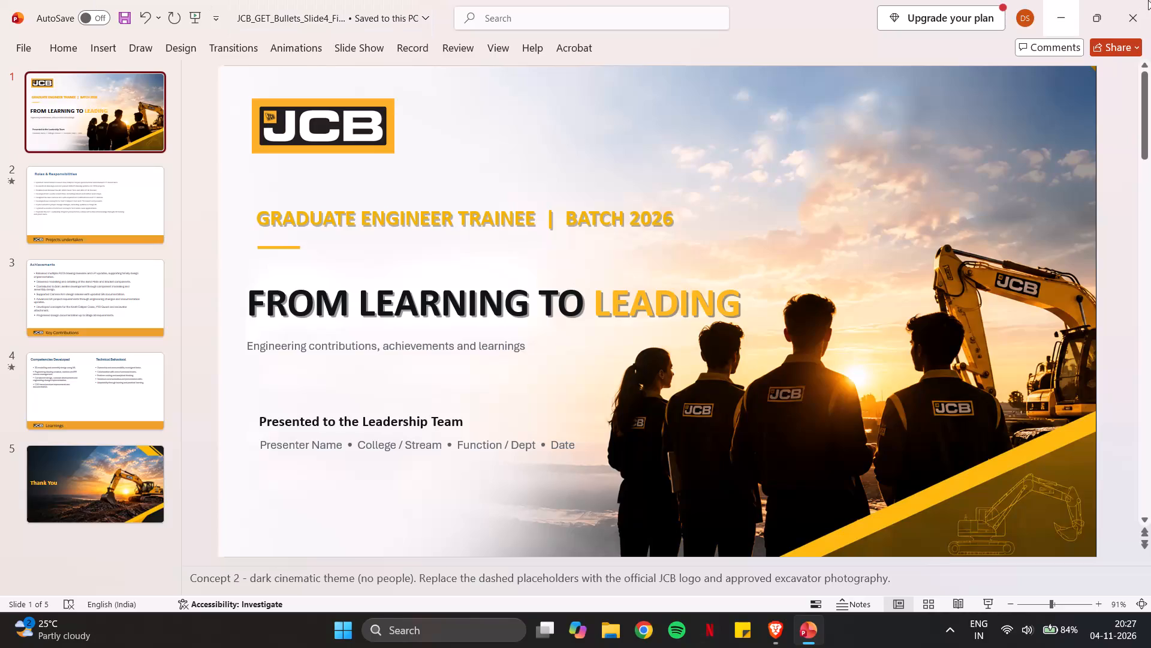
Close the presentation and reopen JCB_GET_Bullets_Slide4_Fixed from the recent files in File Explorer.
{"action": "left_click", "coordinate": [1147, 0]}
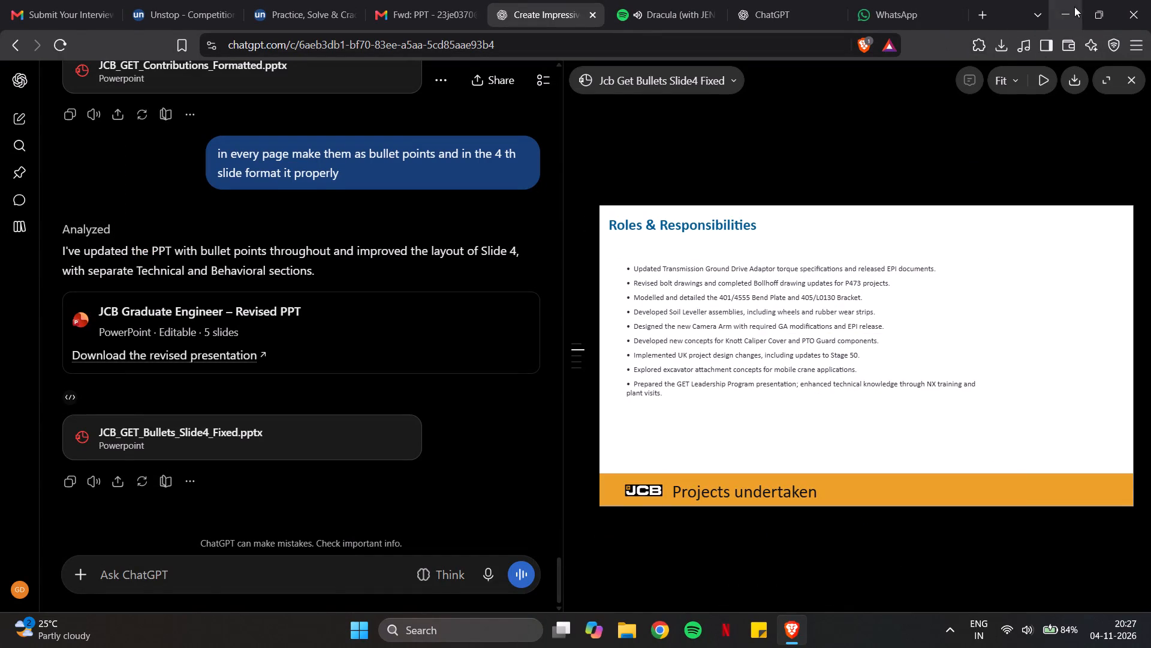
{"action": "left_click", "coordinate": [1074, 7]}
{"action": "left_click", "coordinate": [634, 626]}
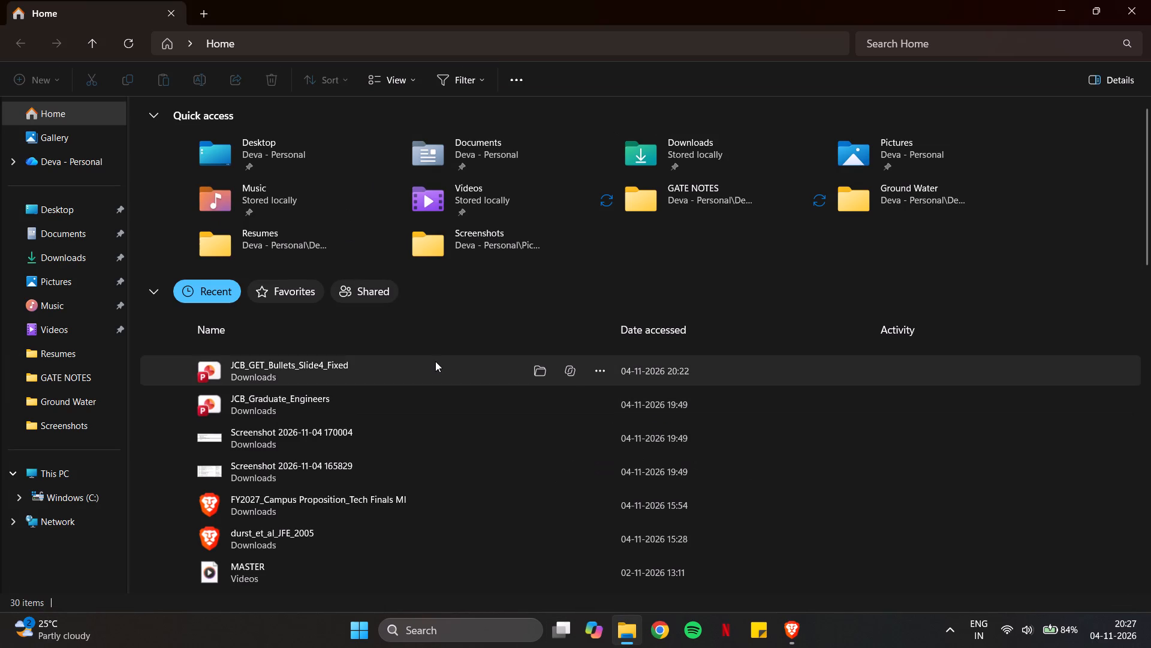
{"action": "double_click", "coordinate": [435, 361]}
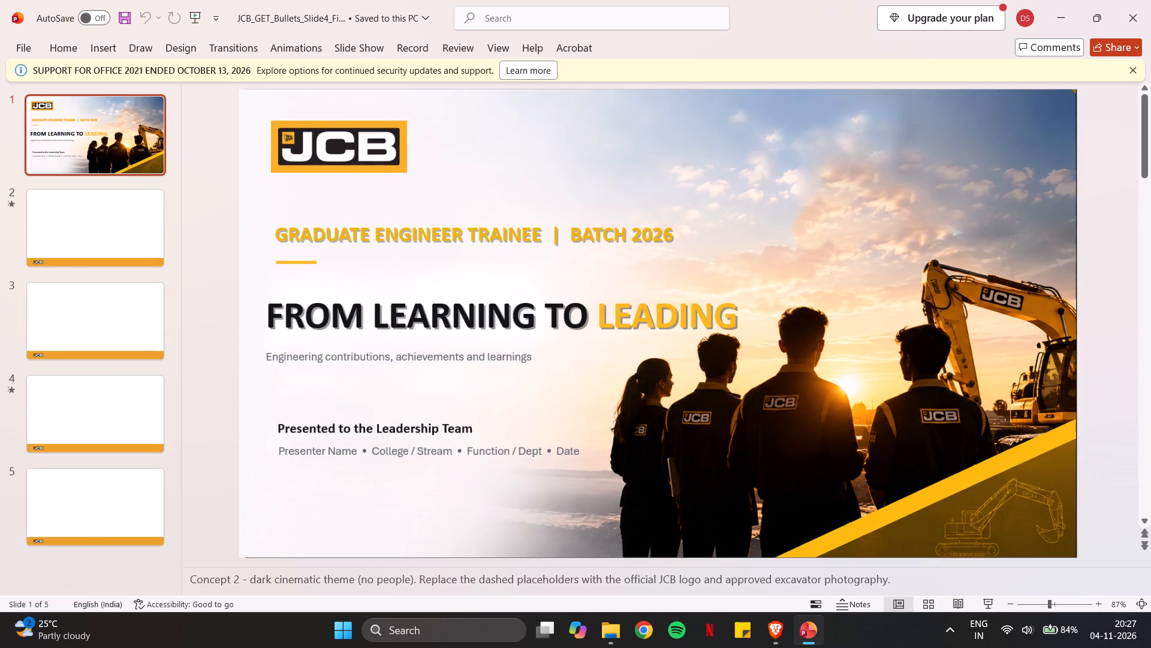
Look through slides 2 to 5 of the reopened presentation to check the saved layout, ending on the Learnings slide.
{"action": "left_click", "coordinate": [115, 236]}
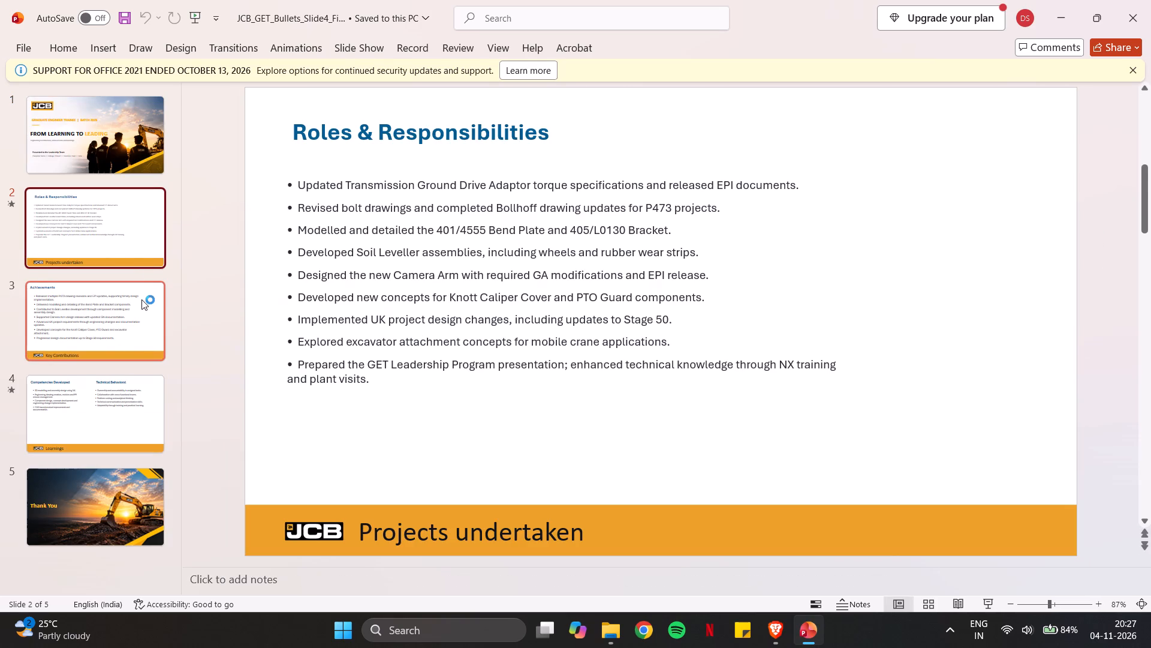
{"action": "left_click", "coordinate": [141, 300]}
{"action": "left_click", "coordinate": [141, 404]}
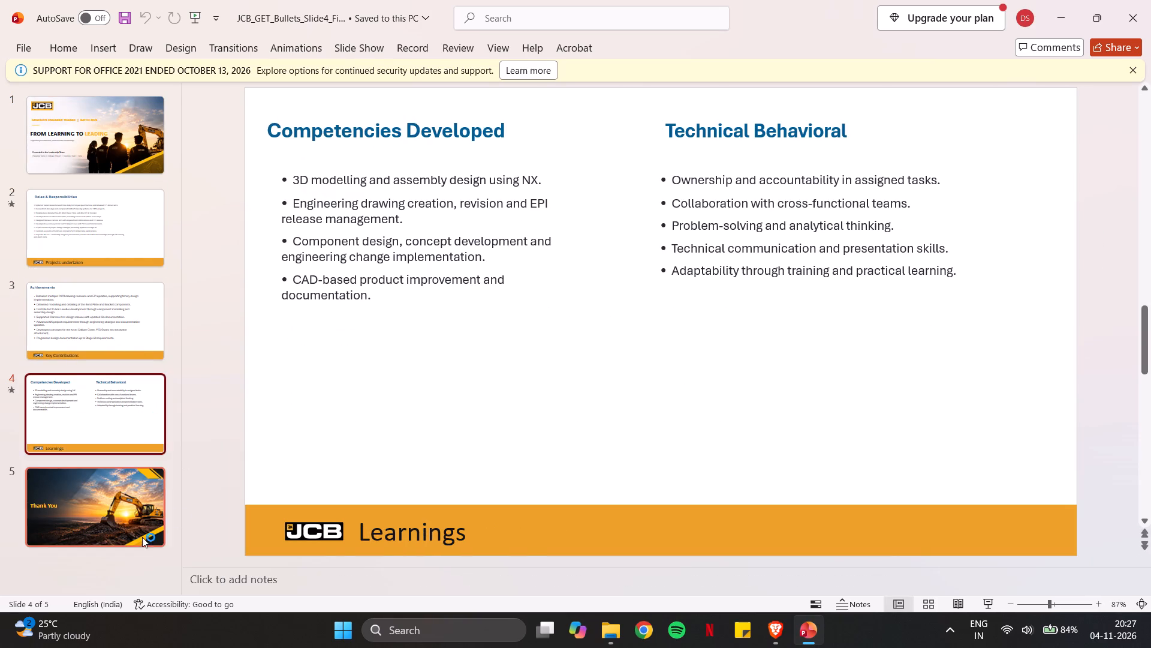
{"action": "left_click", "coordinate": [135, 536]}
{"action": "left_click", "coordinate": [76, 395]}
{"action": "left_click", "coordinate": [97, 340]}
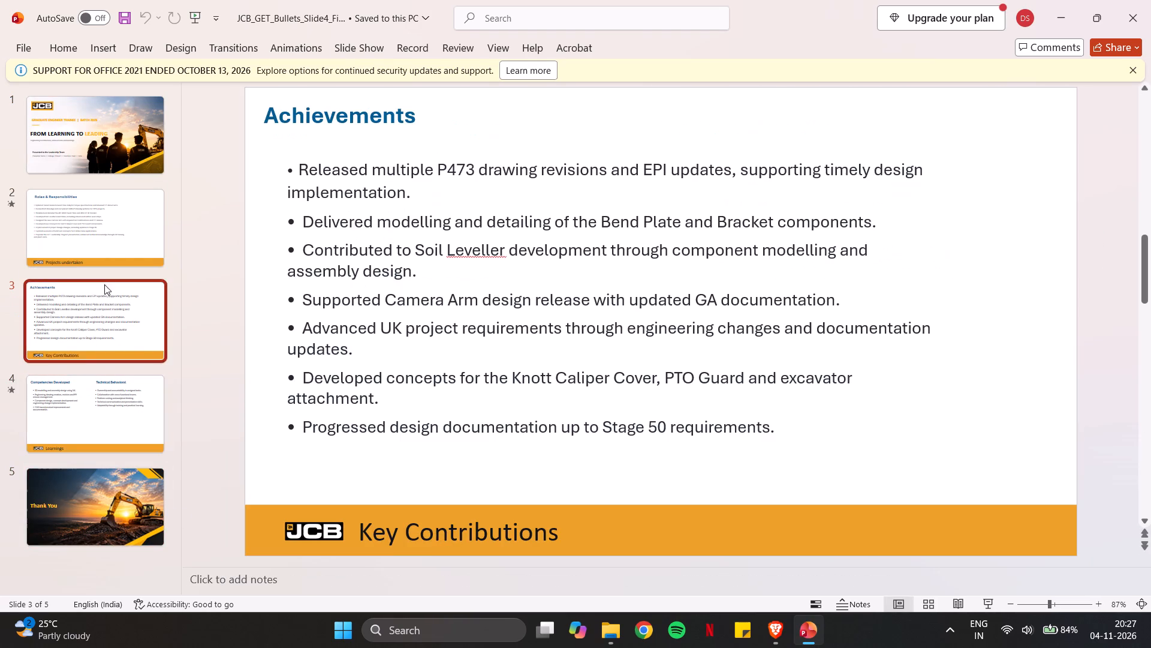
{"action": "left_click", "coordinate": [105, 280]}
{"action": "left_click", "coordinate": [111, 239]}
{"action": "left_click", "coordinate": [129, 163]}
{"action": "left_click", "coordinate": [138, 224]}
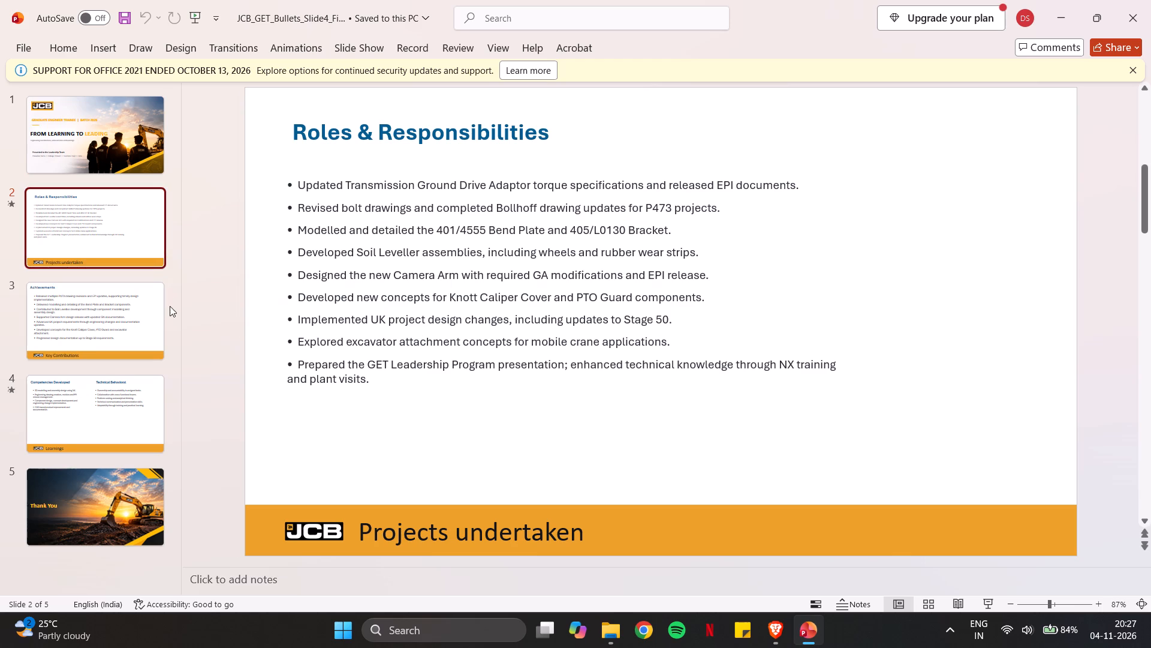
{"action": "left_click", "coordinate": [137, 311]}
{"action": "left_click", "coordinate": [78, 415]}
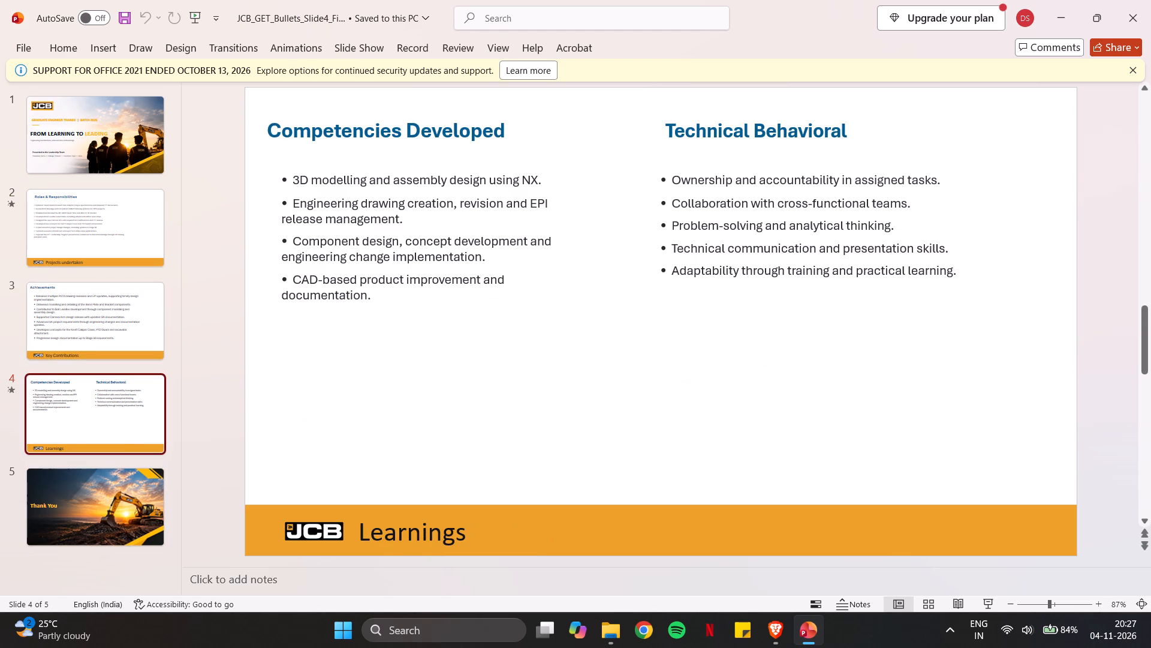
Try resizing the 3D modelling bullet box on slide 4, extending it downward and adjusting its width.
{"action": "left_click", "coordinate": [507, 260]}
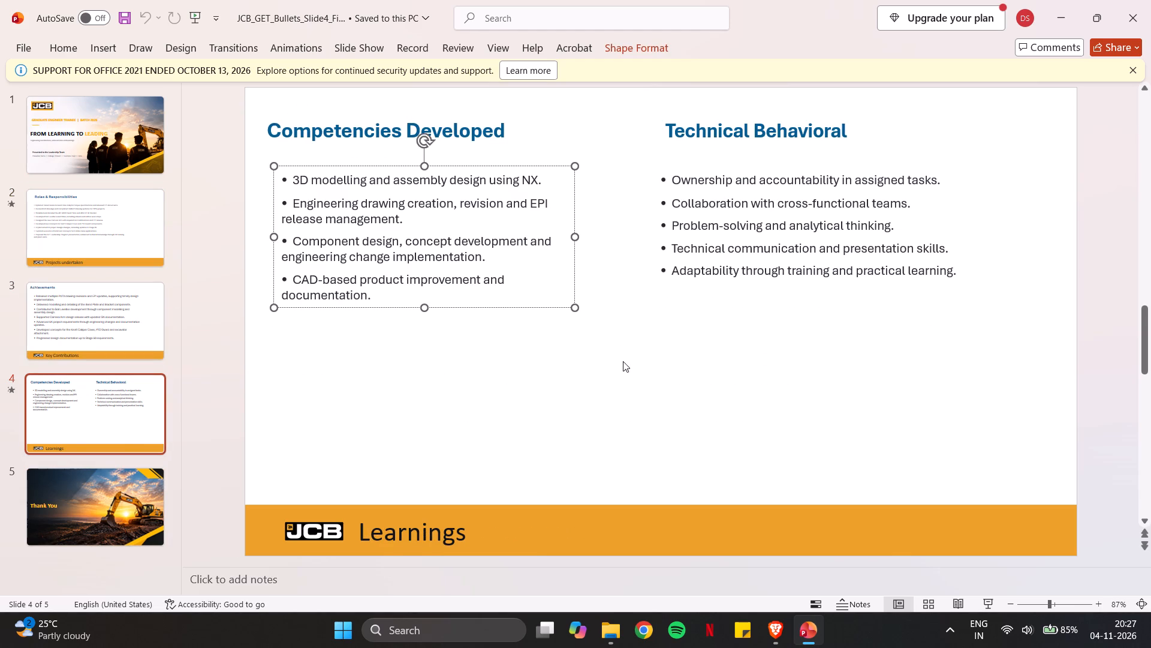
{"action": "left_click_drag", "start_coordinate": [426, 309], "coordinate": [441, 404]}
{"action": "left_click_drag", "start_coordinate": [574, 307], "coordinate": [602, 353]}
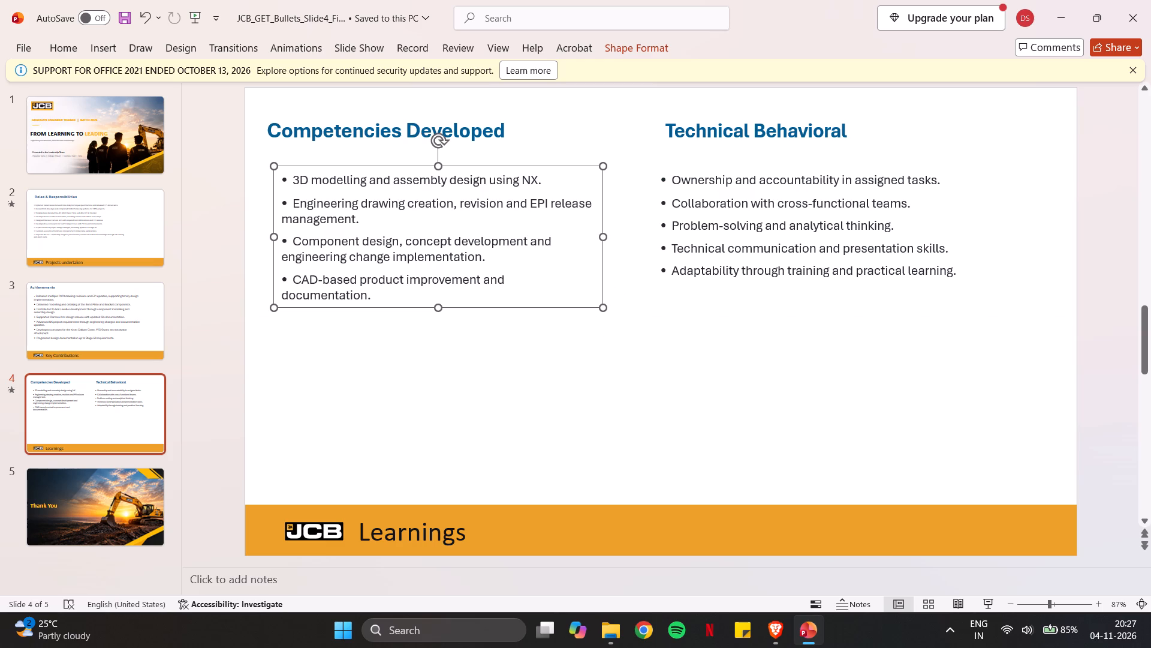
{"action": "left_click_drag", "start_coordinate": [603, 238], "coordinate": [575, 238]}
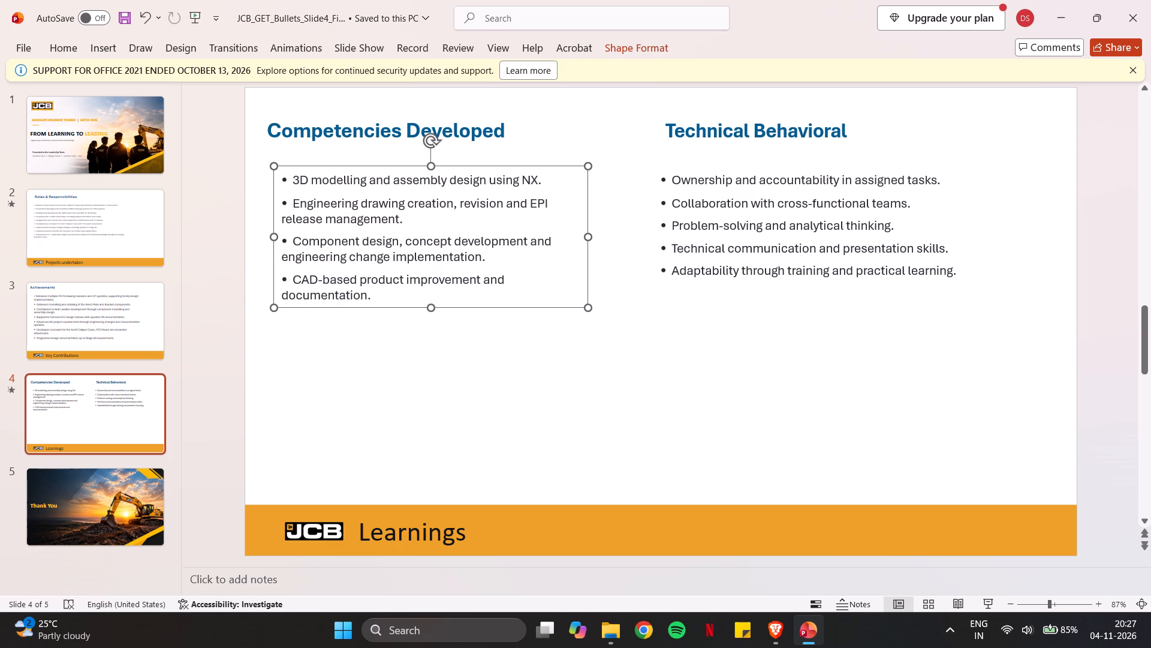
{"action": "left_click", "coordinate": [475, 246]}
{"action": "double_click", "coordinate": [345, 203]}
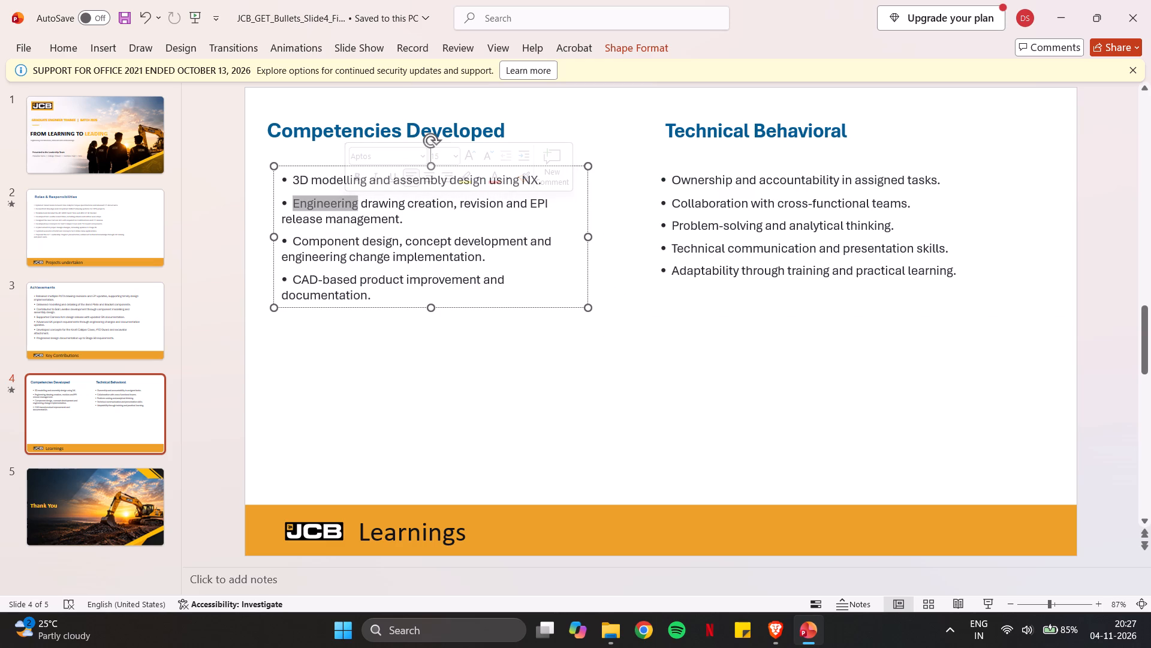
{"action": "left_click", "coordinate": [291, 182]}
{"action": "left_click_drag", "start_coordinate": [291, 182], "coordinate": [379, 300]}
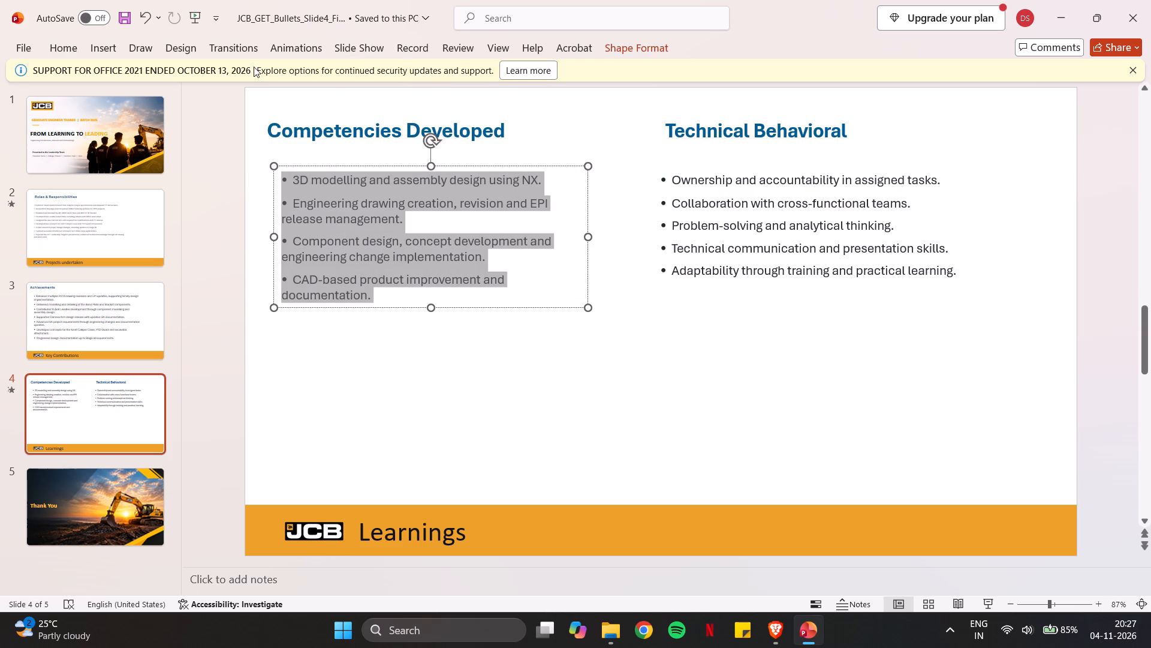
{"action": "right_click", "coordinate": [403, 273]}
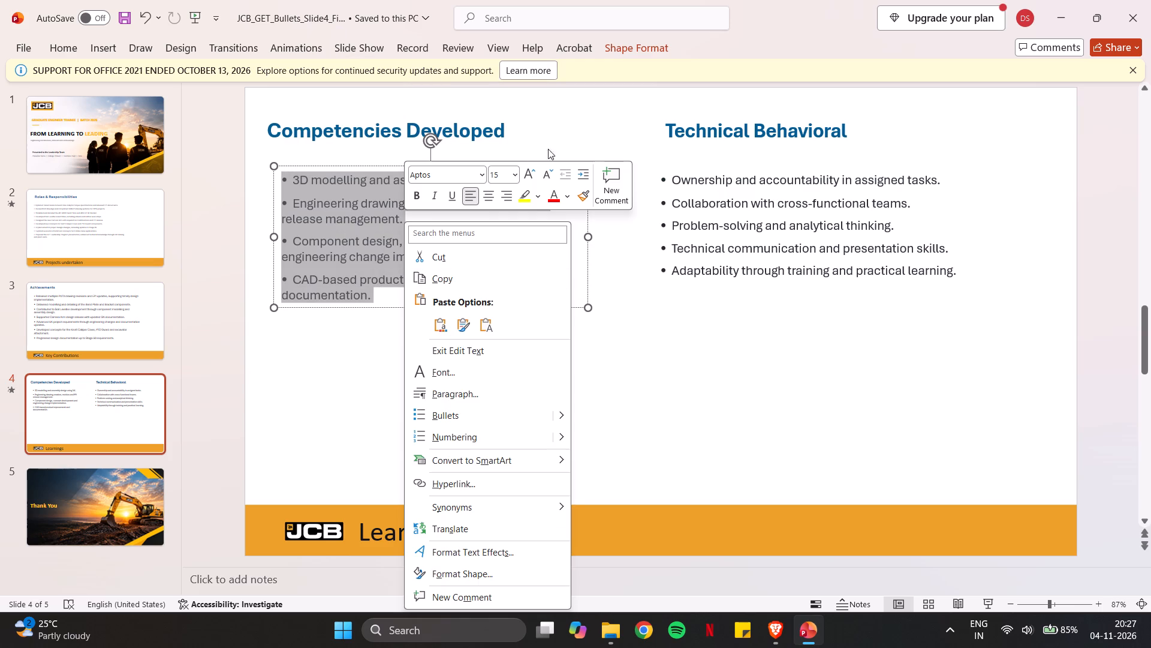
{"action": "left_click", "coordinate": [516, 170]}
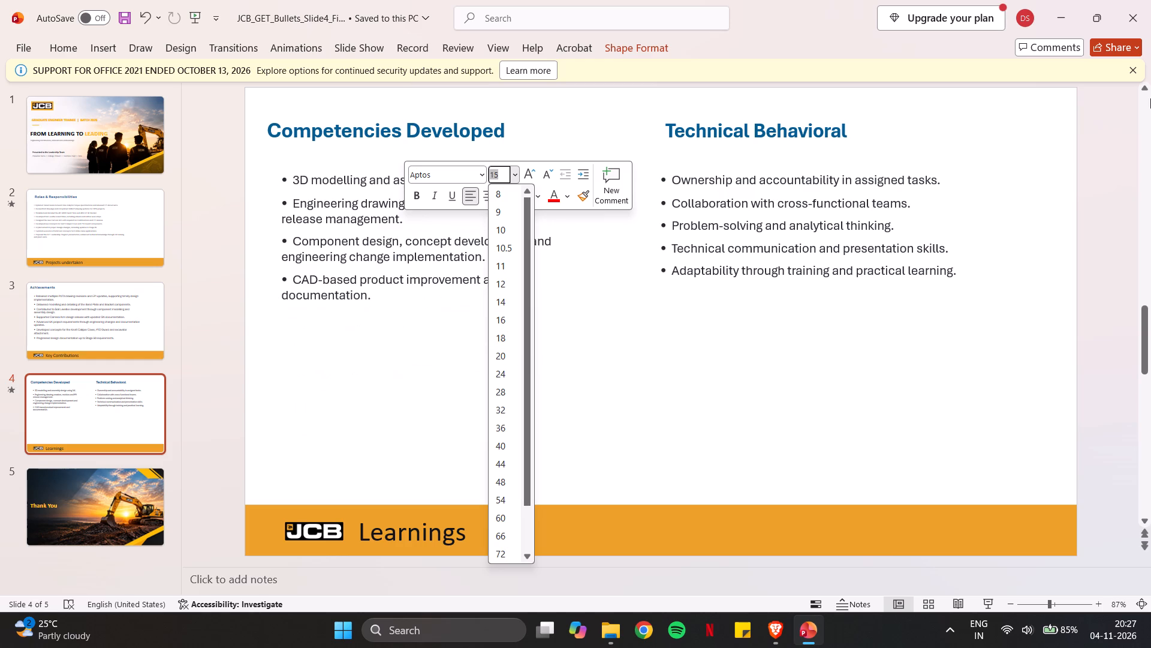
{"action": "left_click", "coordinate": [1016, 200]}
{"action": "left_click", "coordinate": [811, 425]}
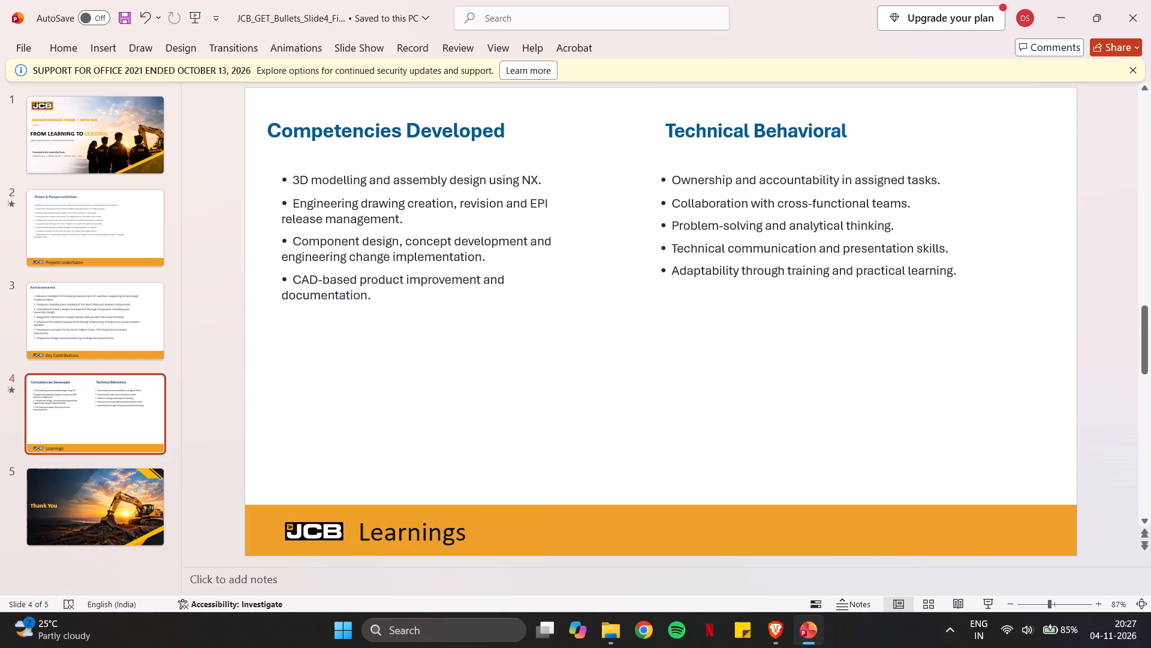
Close the presentation without saving the latest changes.
{"action": "left_click", "coordinate": [1150, 0]}
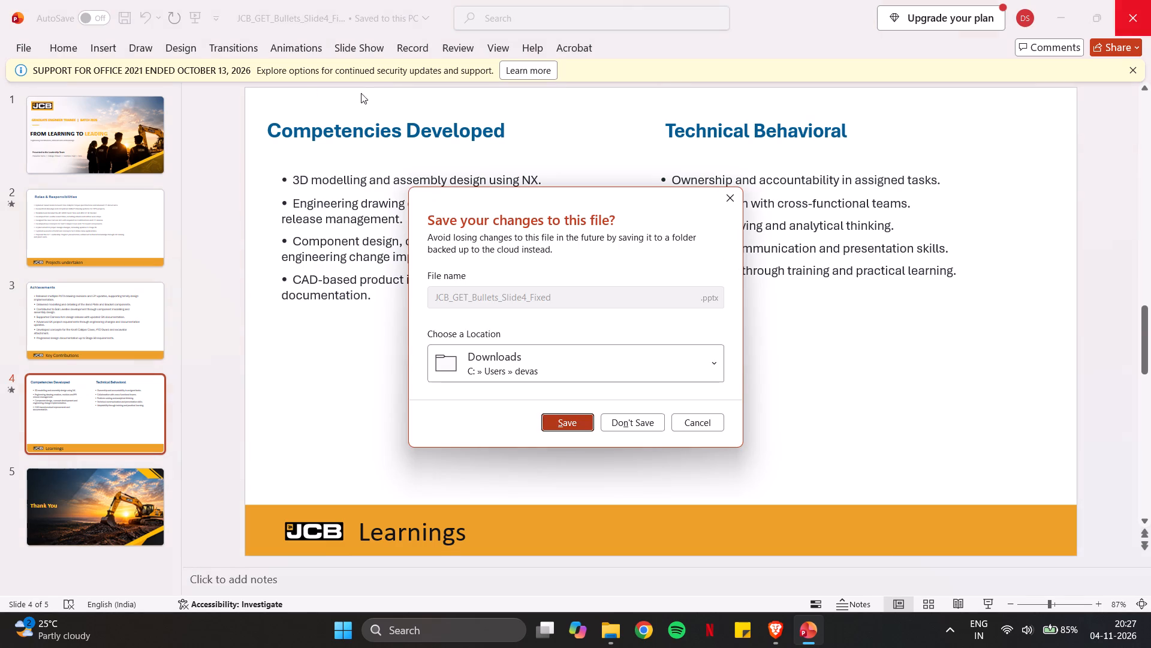
{"action": "left_click", "coordinate": [658, 425]}
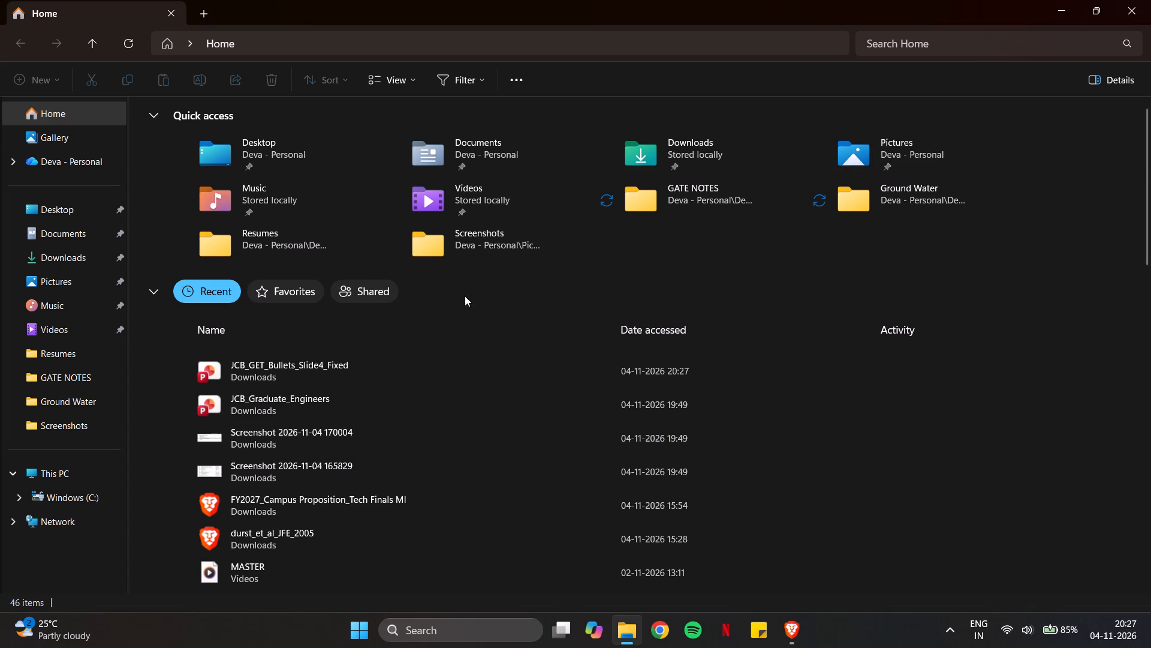
Copy the JCB_GET_Bullets_Slide4_Fixed file from the recent files in File Explorer.
{"action": "left_click", "coordinate": [387, 367]}
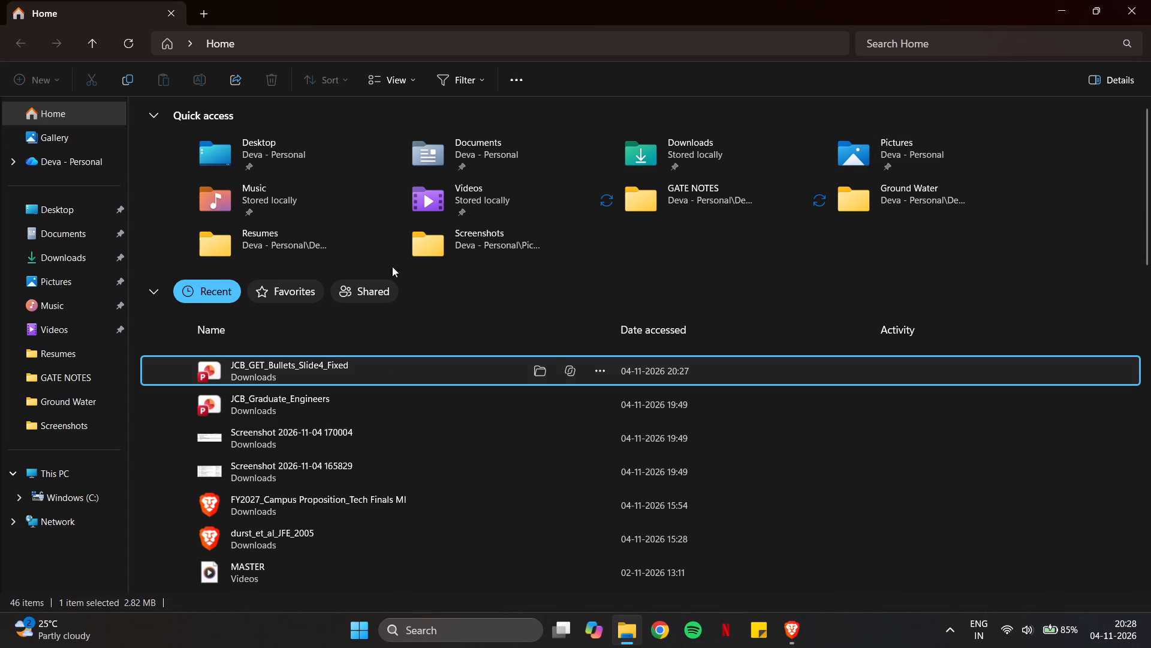
{"action": "left_click", "coordinate": [131, 81]}
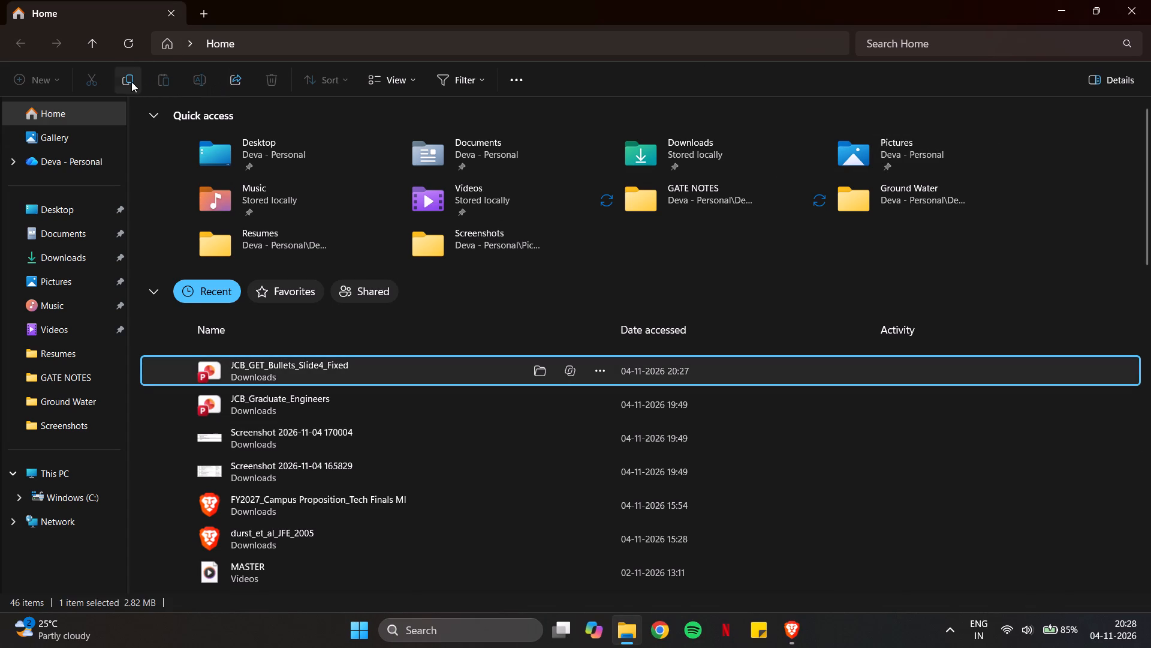
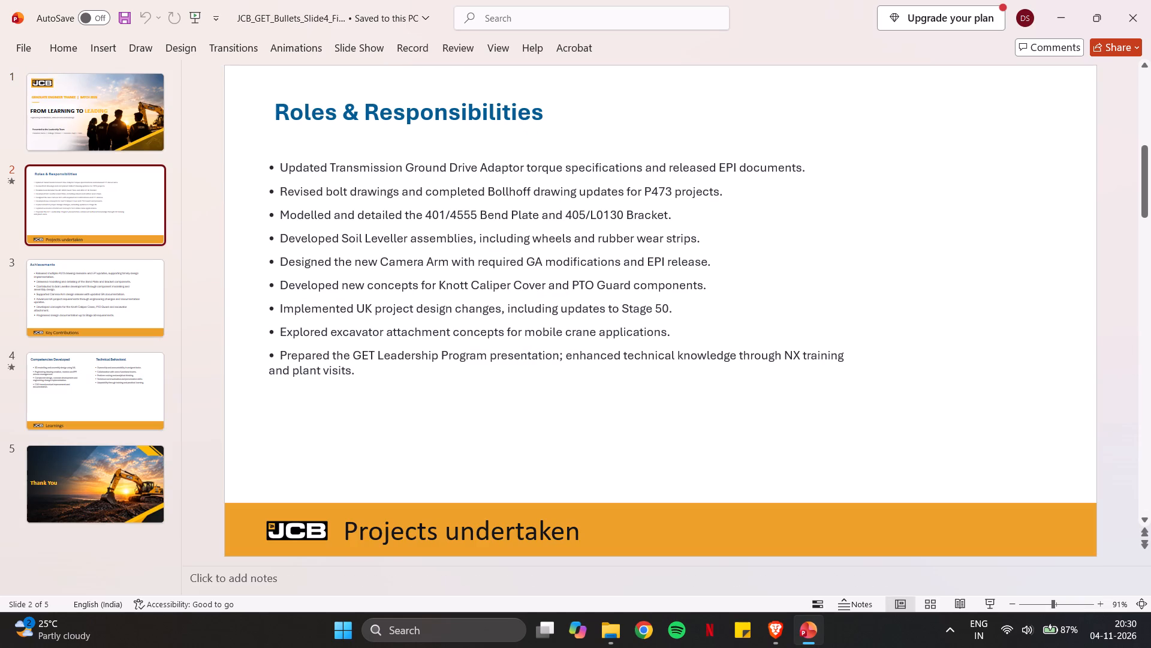
Capture a screenshot of the full Roles & Responsibilities slide, including its Projects undertaken footer.
{"action": "key", "text": "Print"}
{"action": "left_click_drag", "start_coordinate": [226, 68], "coordinate": [922, 430]}
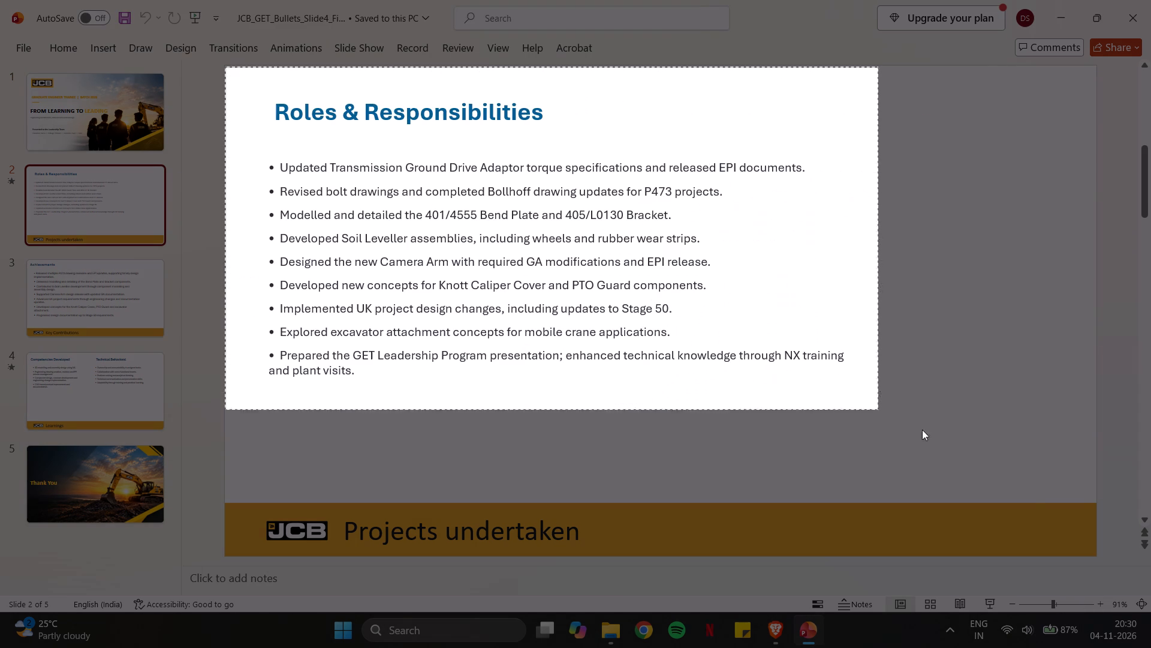
{"action": "left_click_drag", "start_coordinate": [922, 430], "coordinate": [1099, 552]}
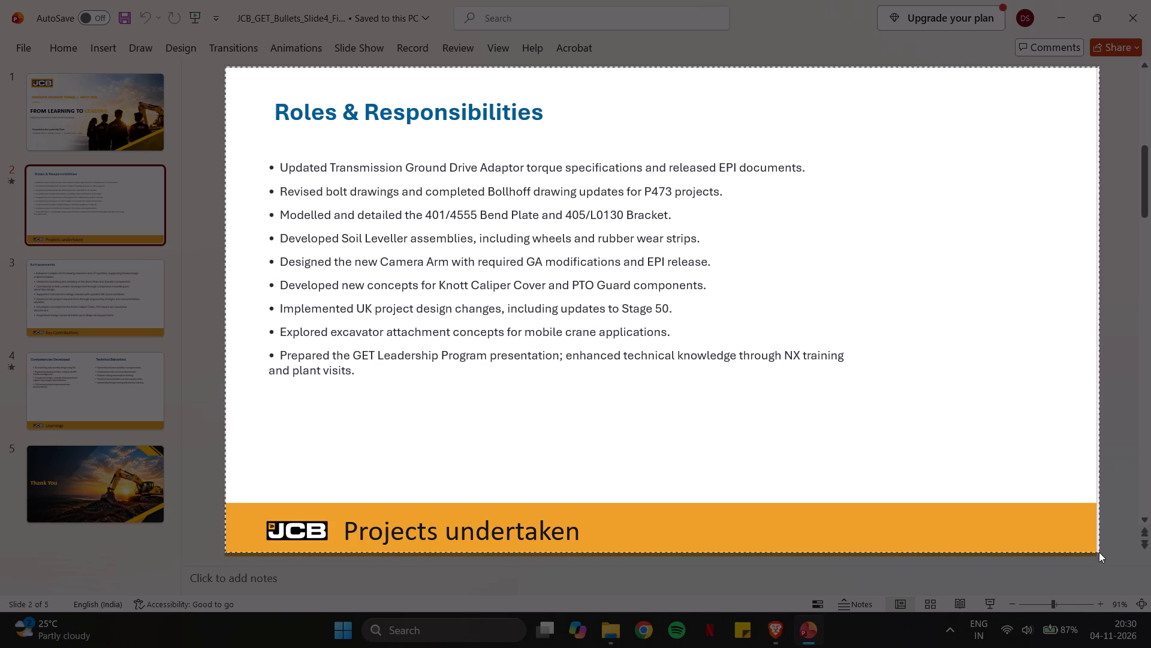
{"action": "left_click_drag", "start_coordinate": [1099, 552], "coordinate": [1096, 558]}
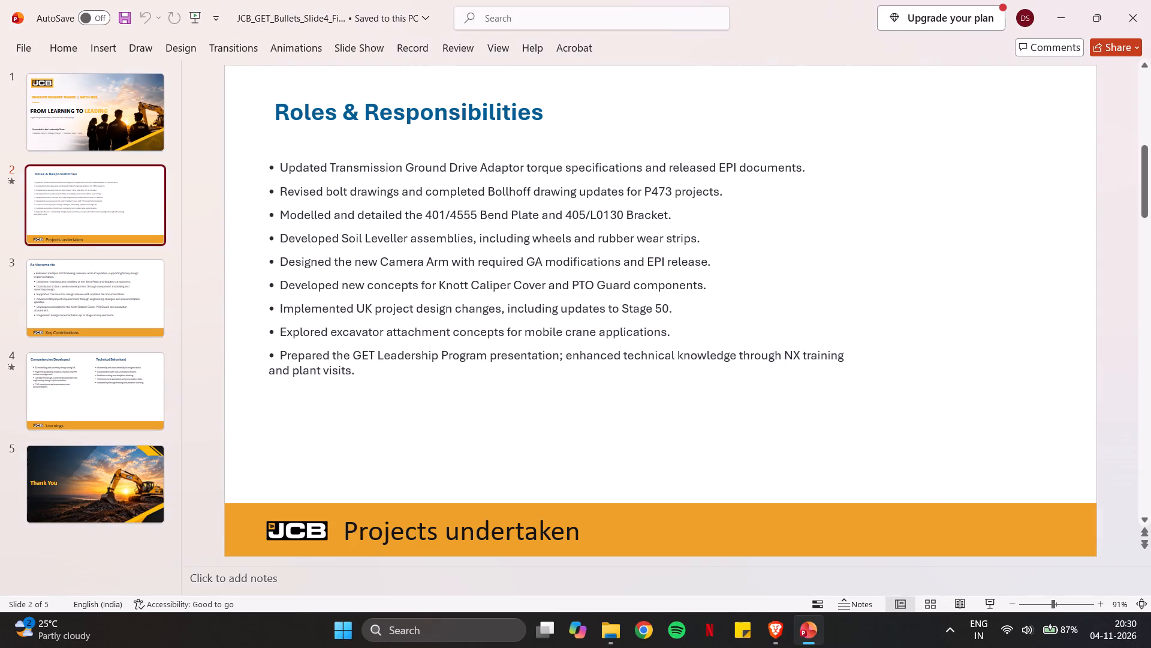
Capture a screenshot of the full Achievements slide (slide 3), including its Key Contributions footer.
{"action": "left_click", "coordinate": [111, 286]}
{"action": "key", "text": "Print"}
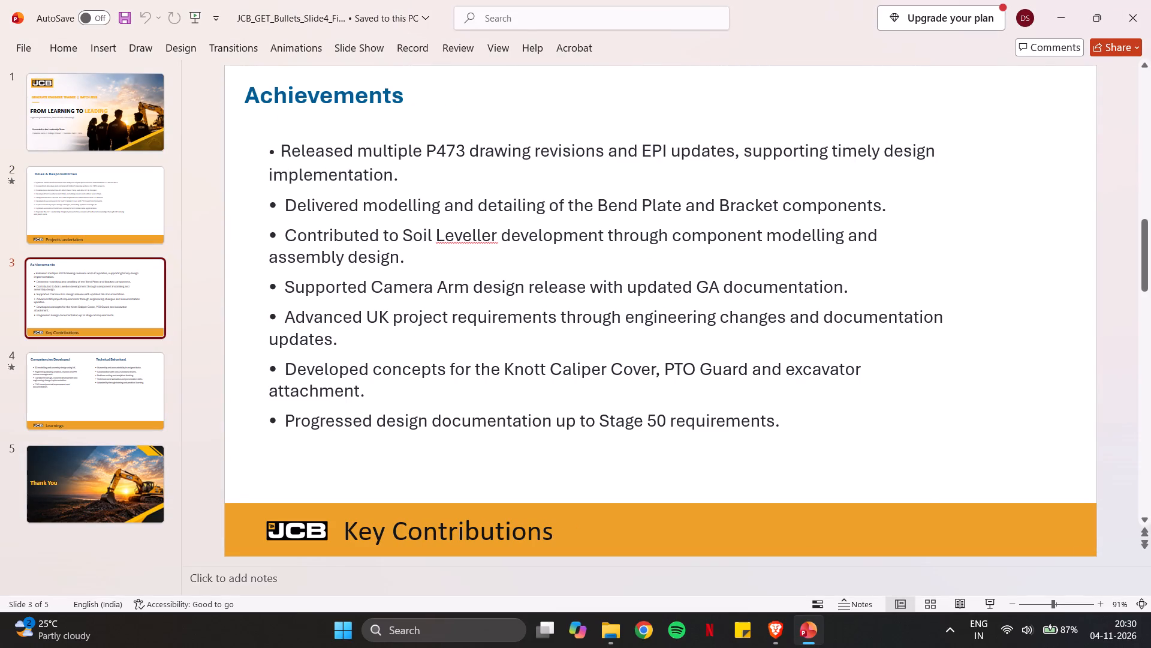
{"action": "left_click_drag", "start_coordinate": [225, 67], "coordinate": [1096, 553]}
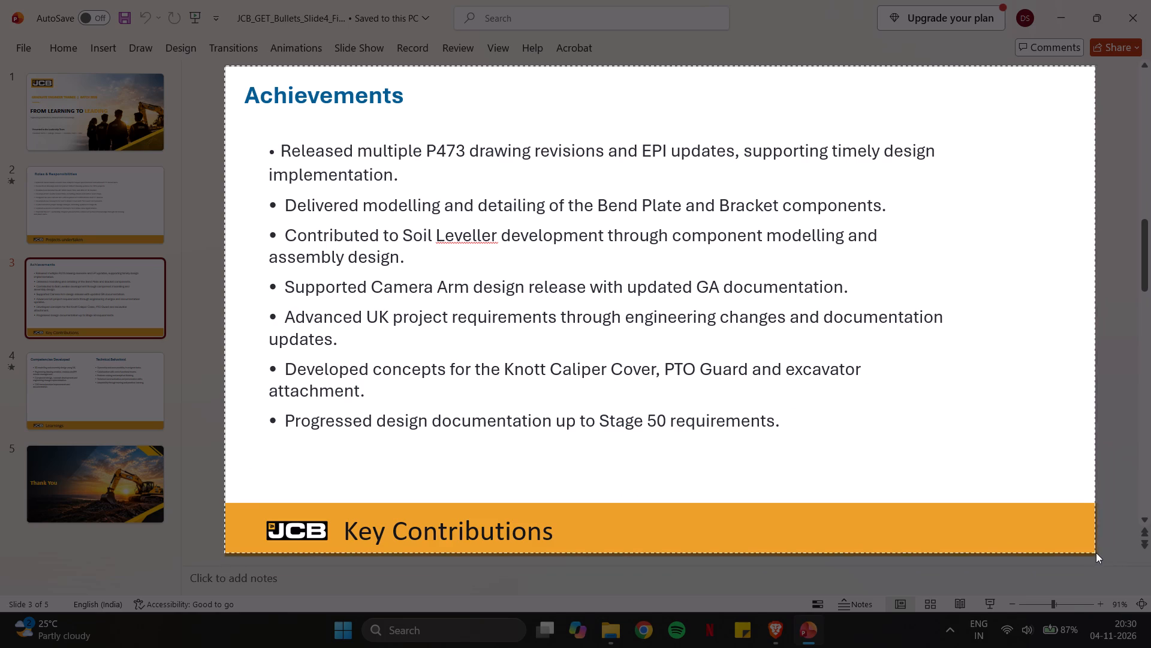
{"action": "left_click_drag", "start_coordinate": [1096, 553], "coordinate": [1097, 556]}
Capture a screenshot of the full slide 4 with Competencies Developed and Technical Behavioral, including its Learnings footer.
{"action": "left_click", "coordinate": [54, 395]}
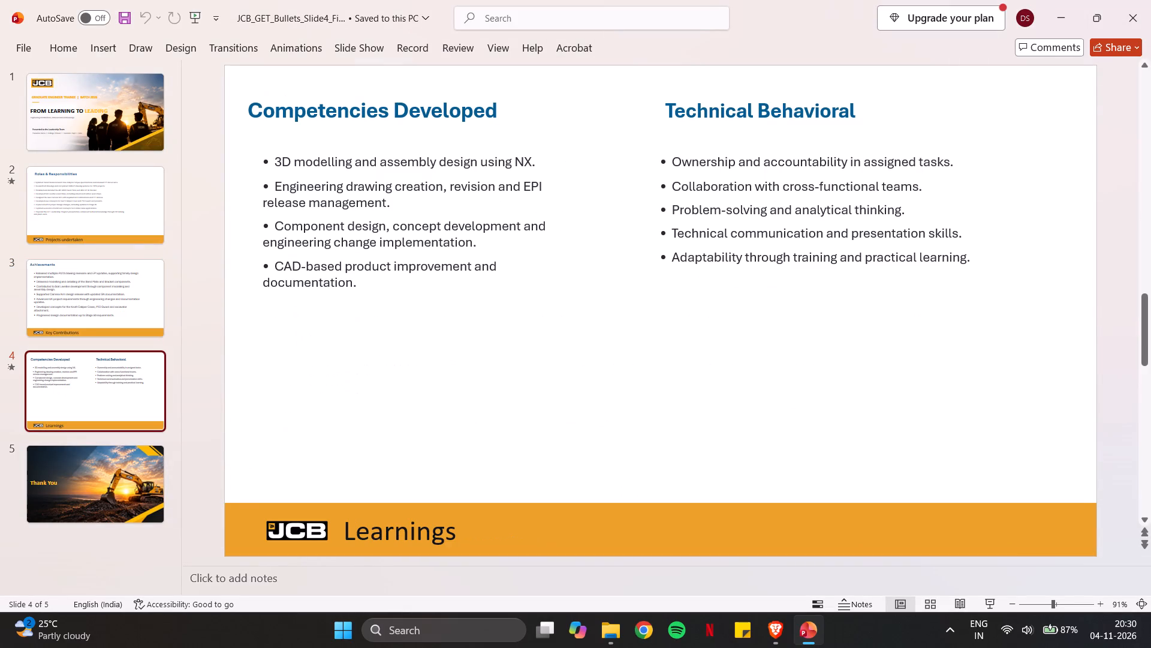
{"action": "key", "text": "Print"}
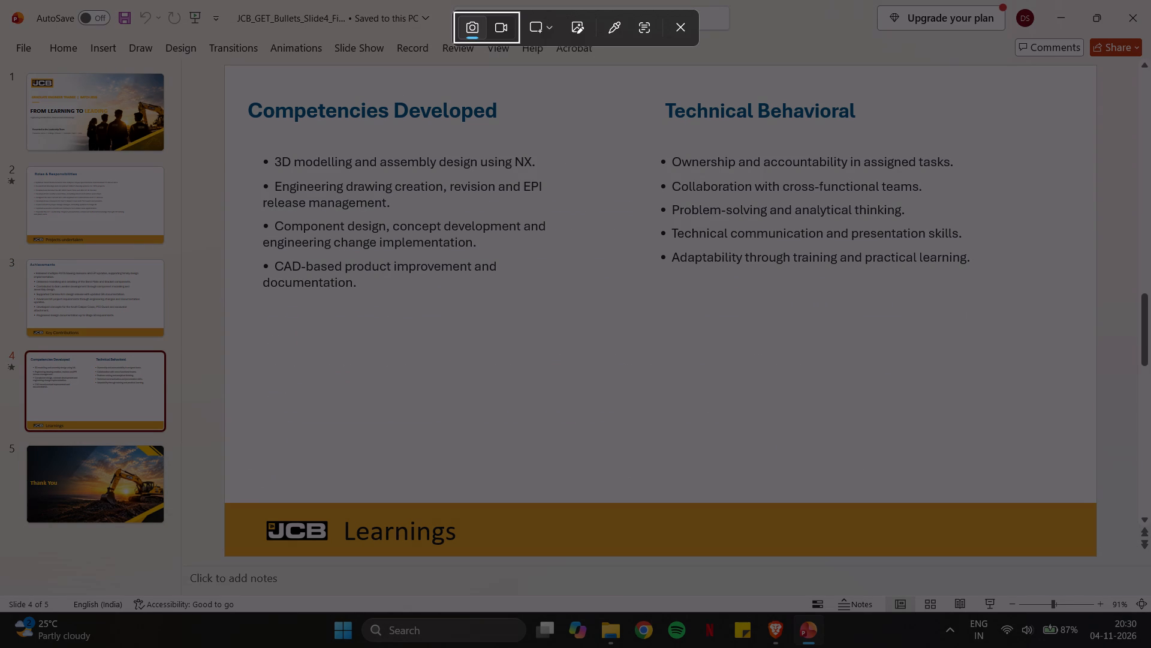
{"action": "left_click_drag", "start_coordinate": [227, 68], "coordinate": [1104, 540]}
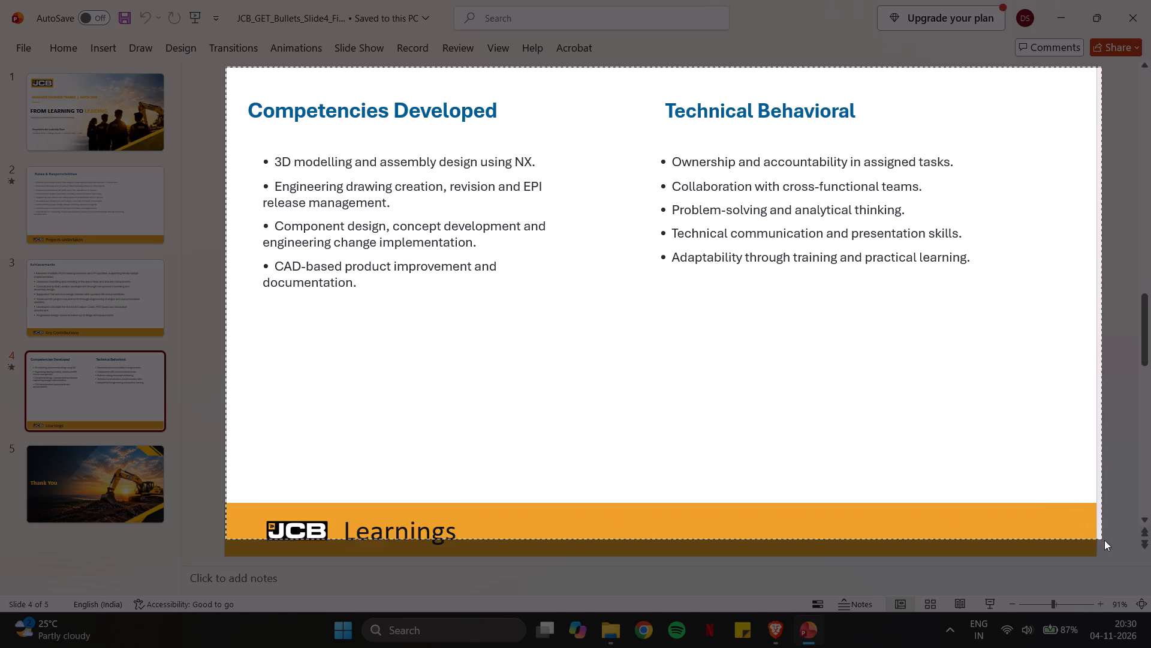
{"action": "left_click_drag", "start_coordinate": [1104, 540], "coordinate": [1096, 556]}
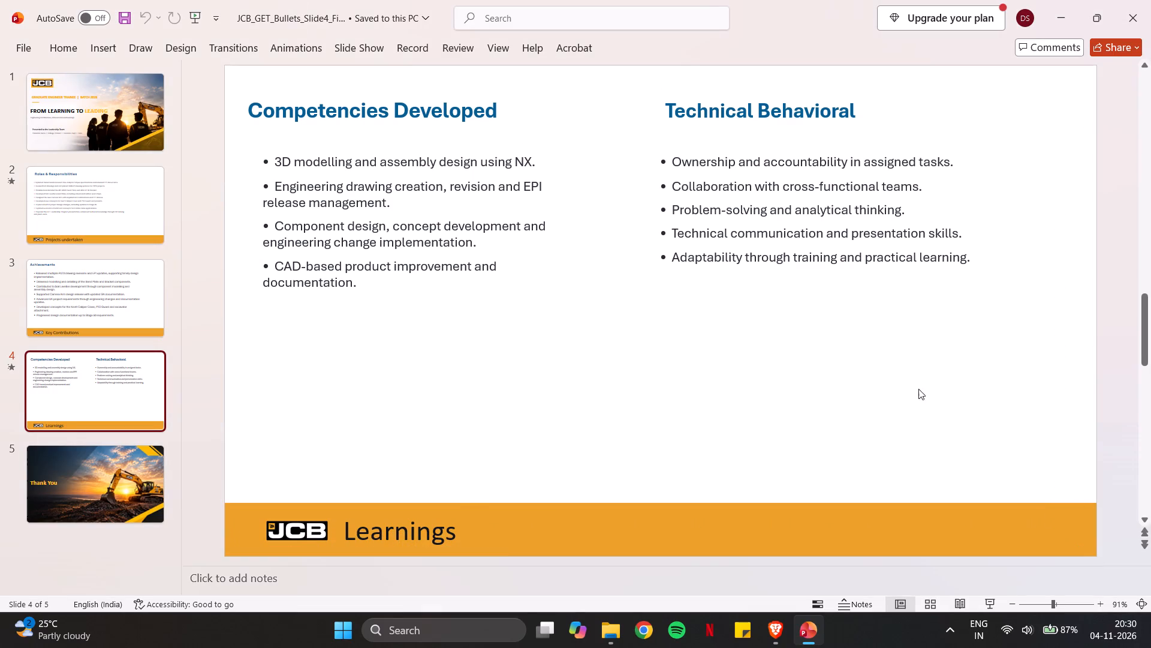
Close the JCB_GET_Bullets_Slide4_Fixed presentation.
{"action": "left_click", "coordinate": [1150, 11]}
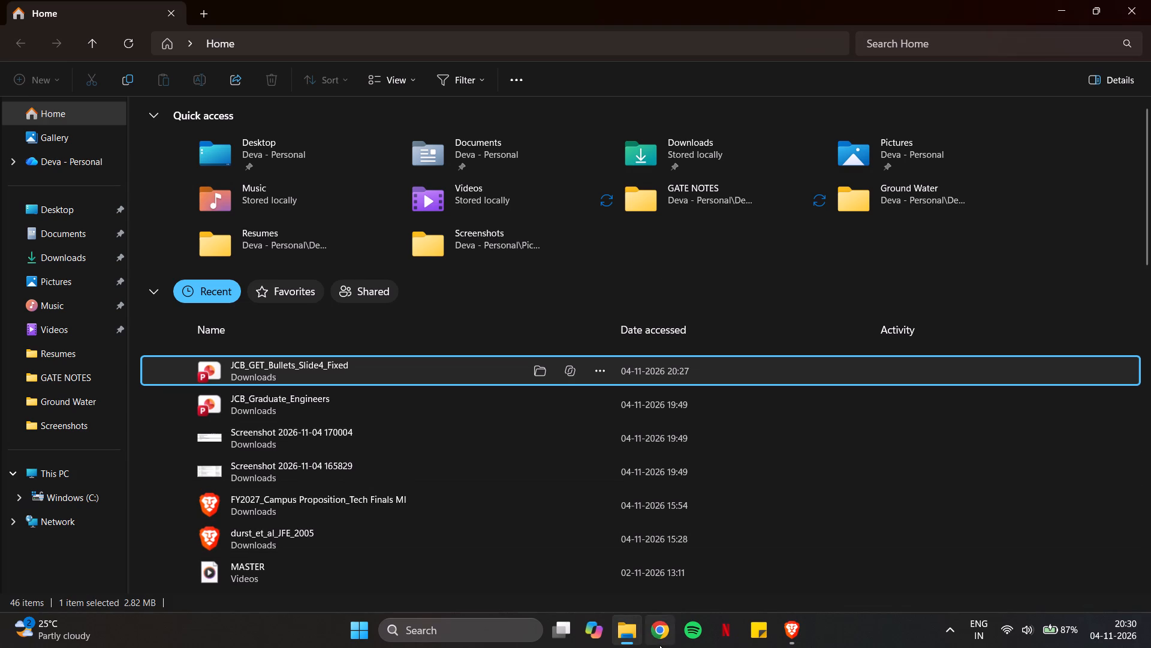
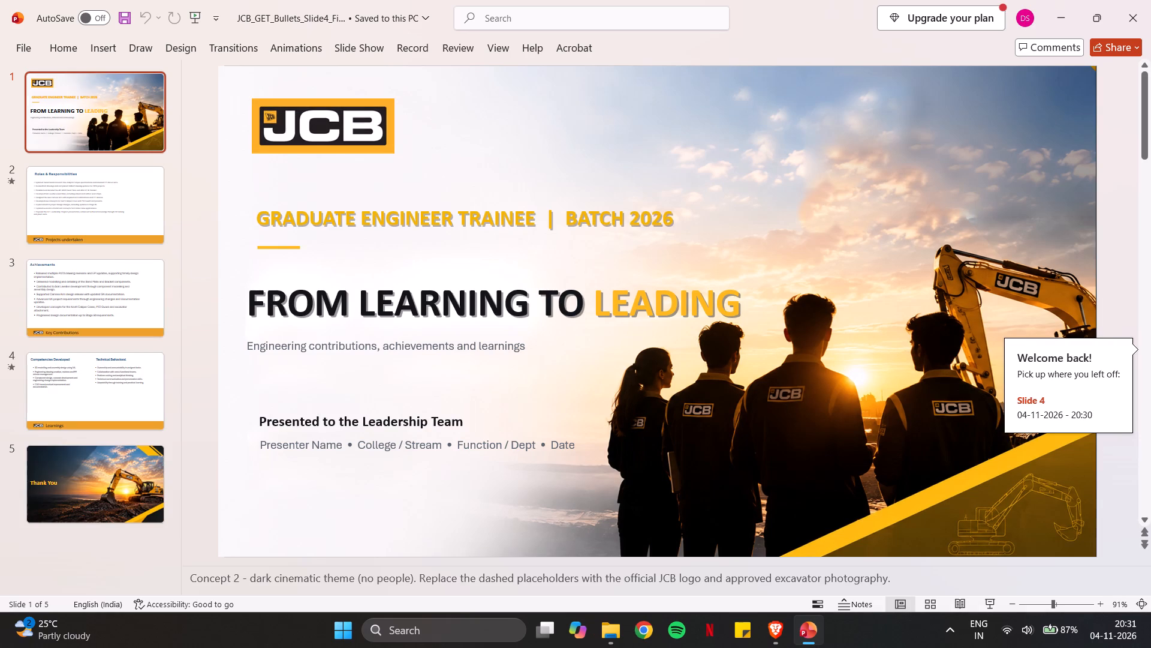
Set the font size of all the bullet text on the Roles & Responsibilities slide (slide 2) to 16.
{"action": "left_click", "coordinate": [132, 210]}
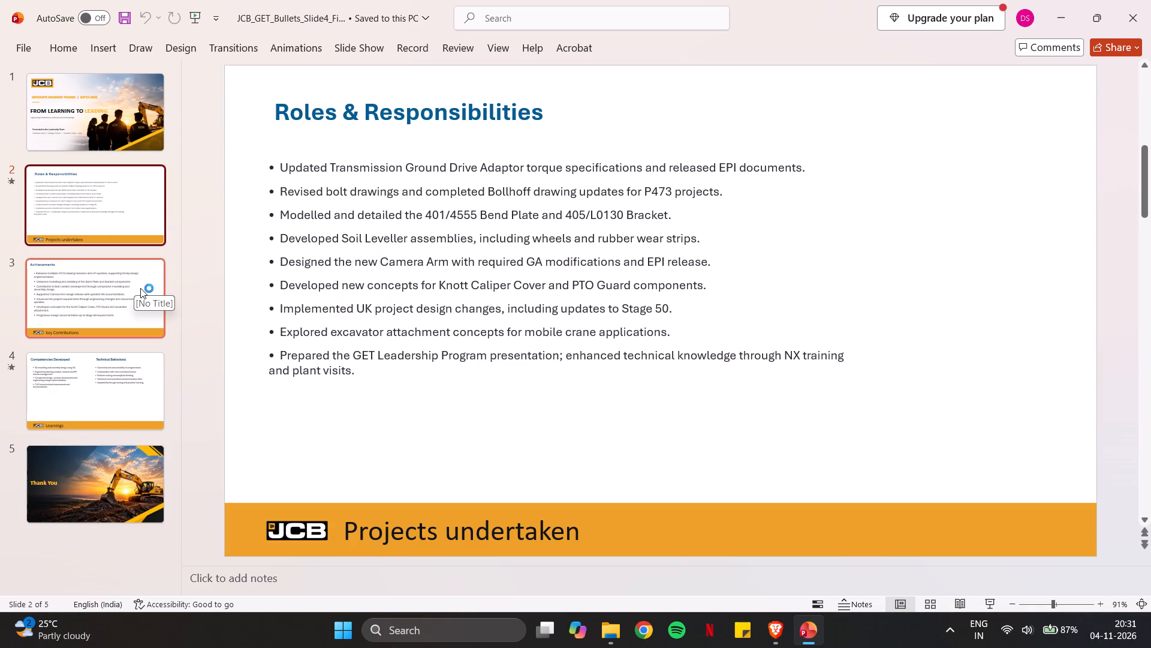
{"action": "left_click", "coordinate": [754, 264]}
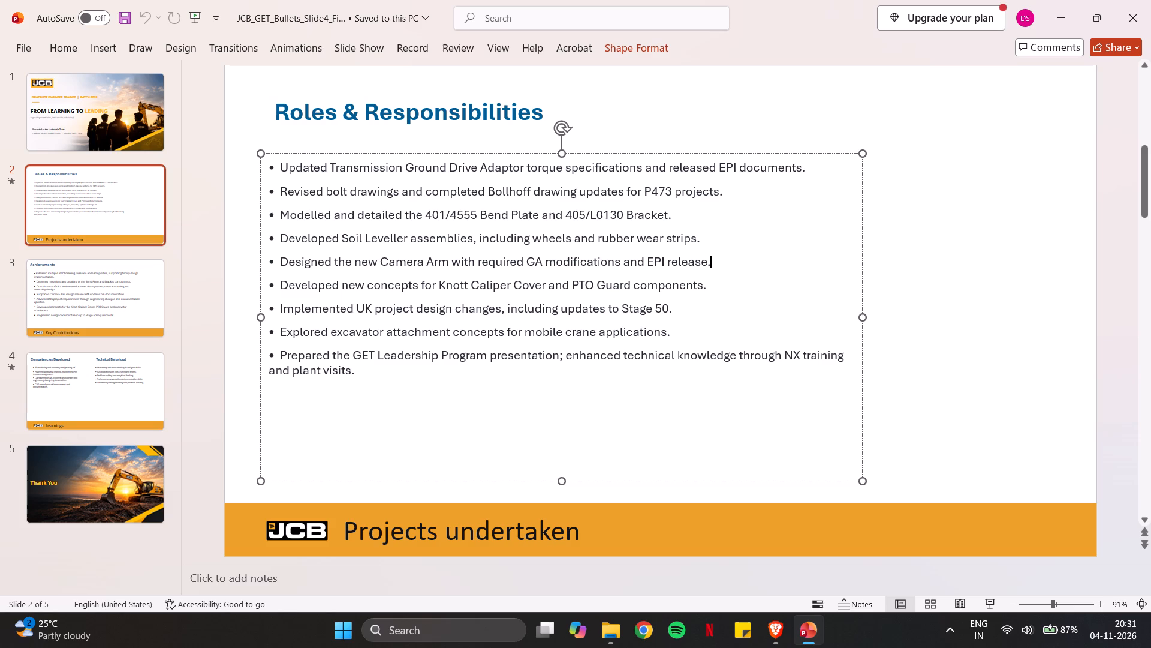
{"action": "left_click", "coordinate": [276, 170]}
{"action": "left_click_drag", "start_coordinate": [276, 170], "coordinate": [439, 374]}
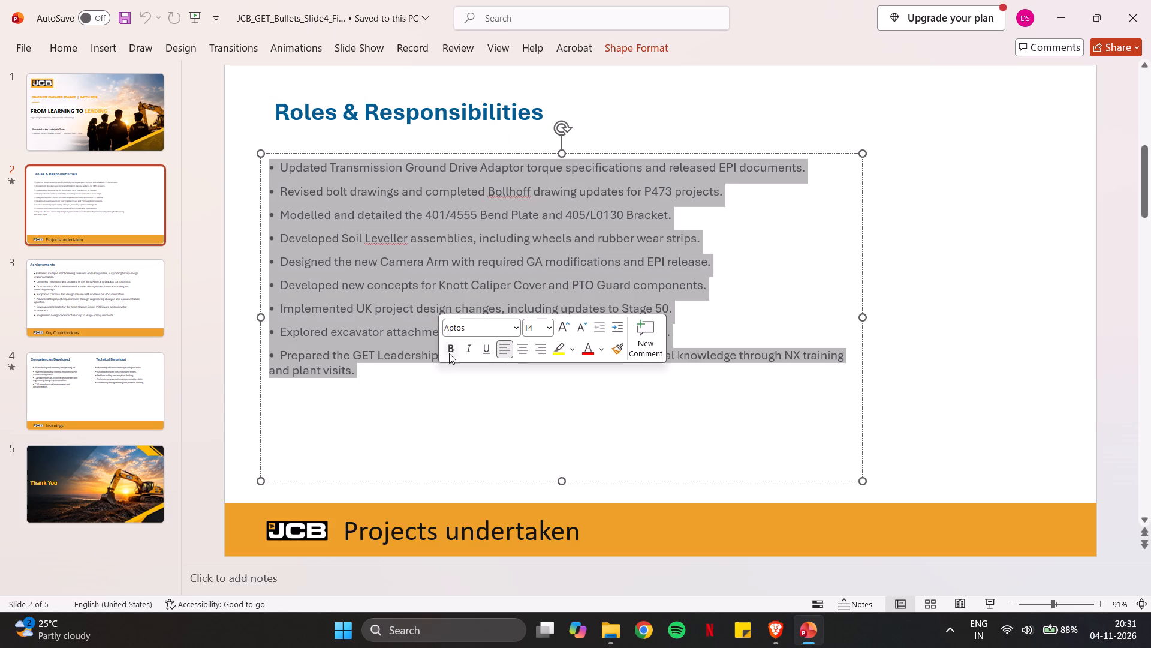
{"action": "left_click", "coordinate": [552, 330]}
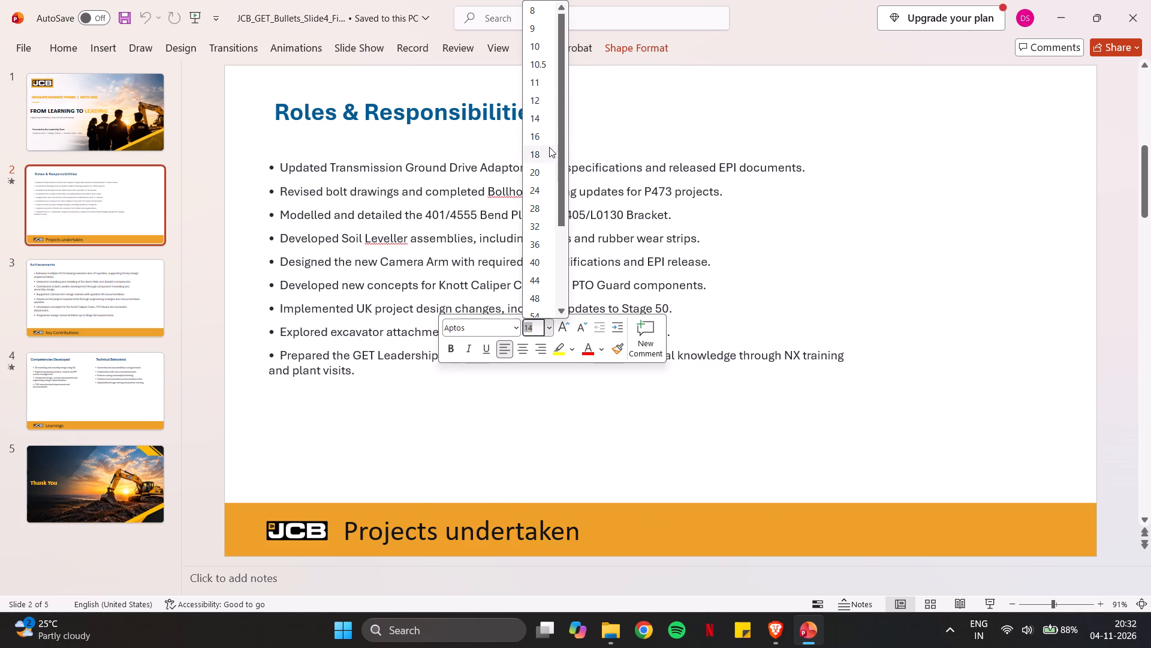
{"action": "left_click", "coordinate": [549, 147]}
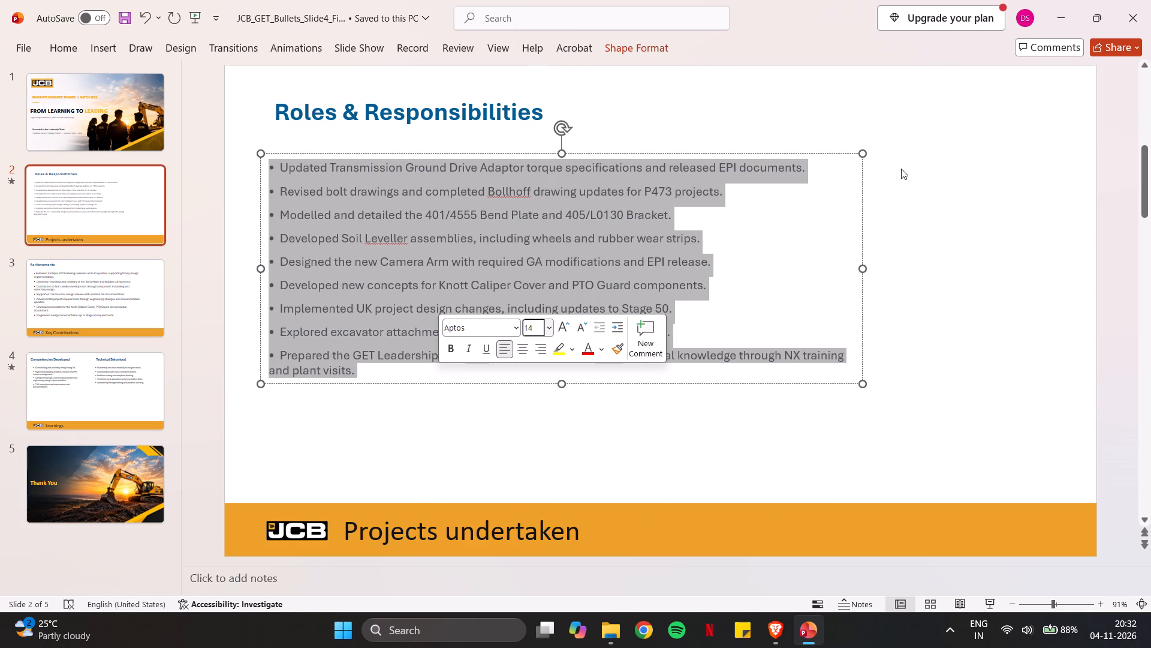
{"action": "left_click", "coordinate": [901, 169]}
{"action": "triple_click", "coordinate": [501, 324]}
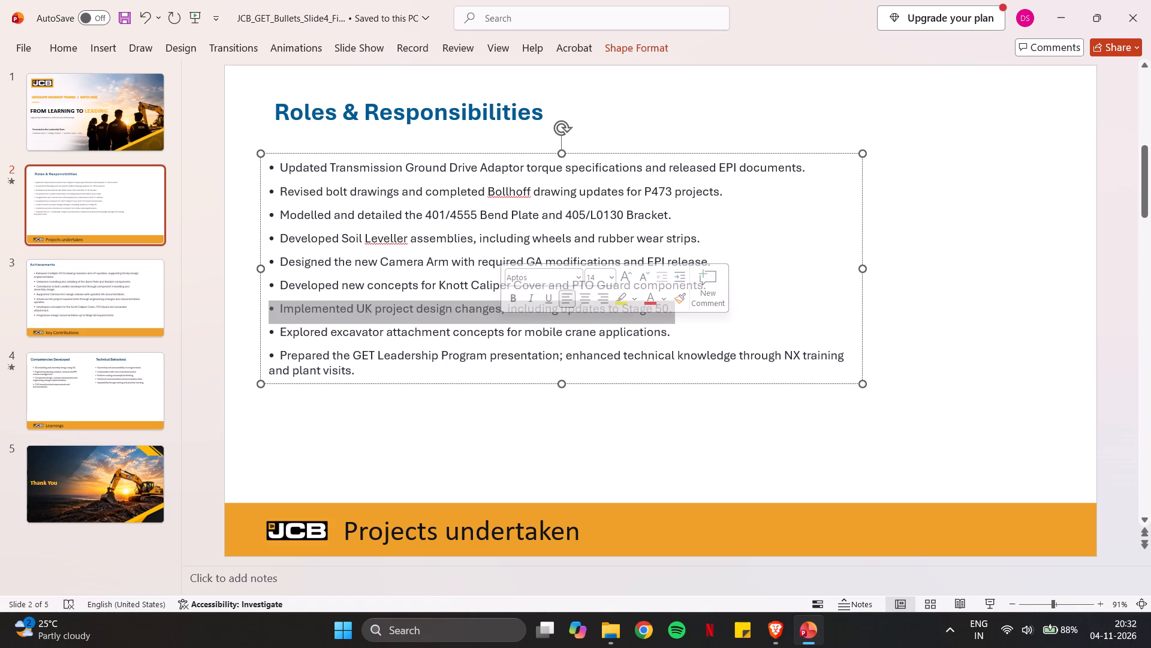
{"action": "left_click", "coordinate": [807, 319]}
{"action": "left_click_drag", "start_coordinate": [281, 164], "coordinate": [391, 277]}
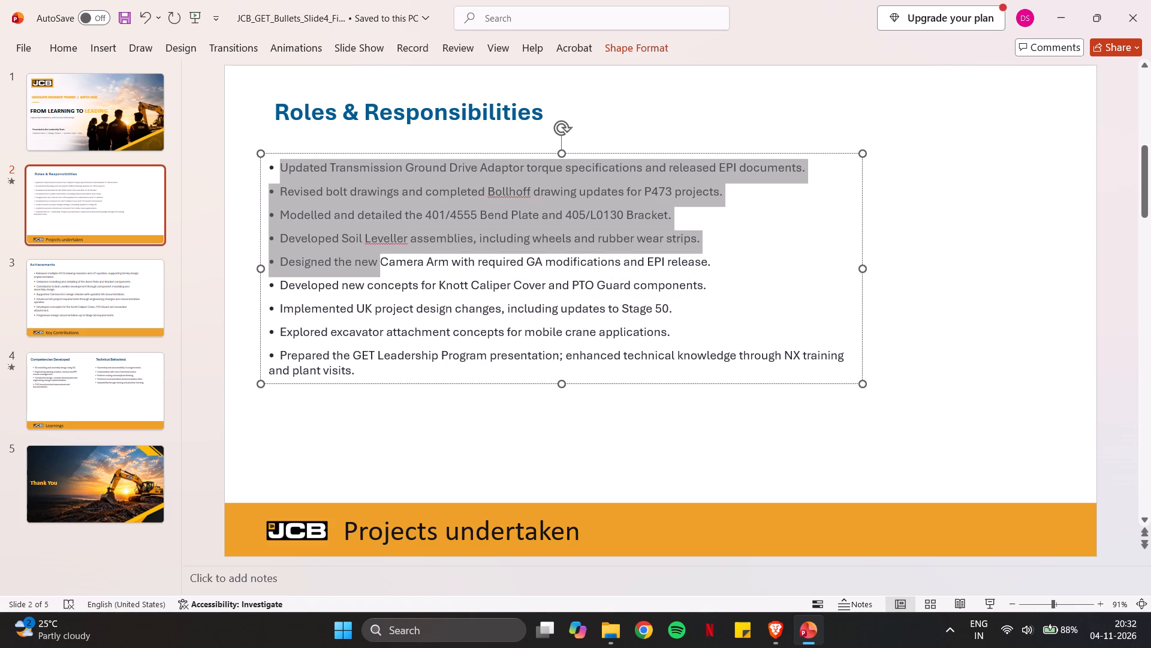
{"action": "left_click_drag", "start_coordinate": [391, 277], "coordinate": [432, 391]}
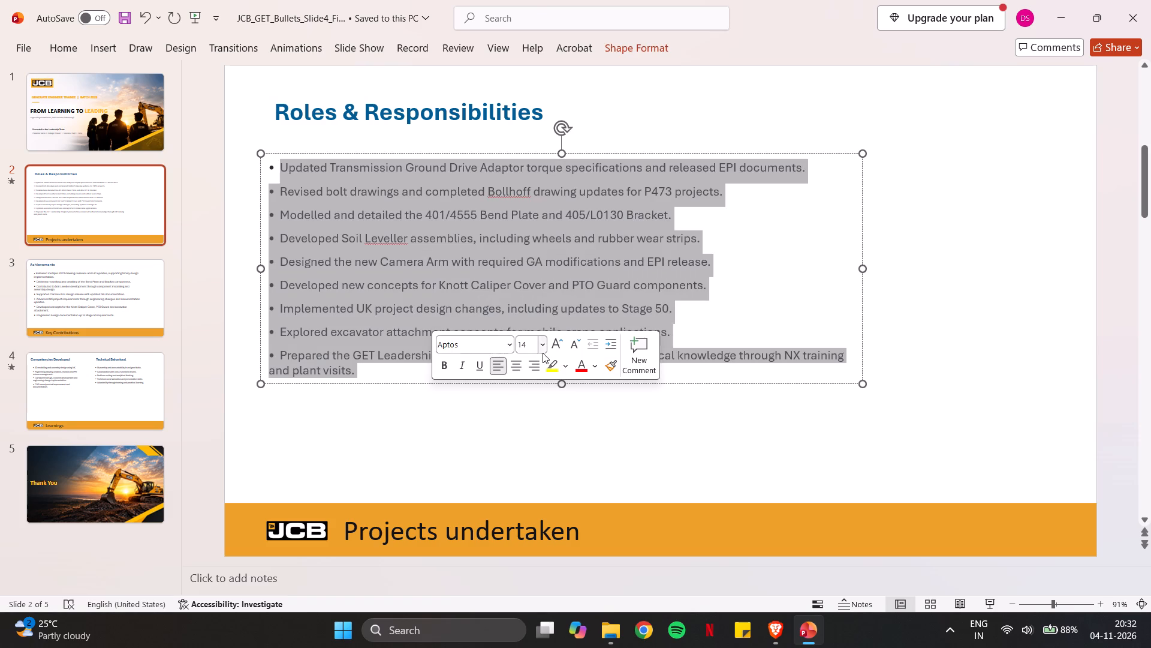
{"action": "left_click", "coordinate": [544, 347]}
{"action": "left_click", "coordinate": [540, 136]}
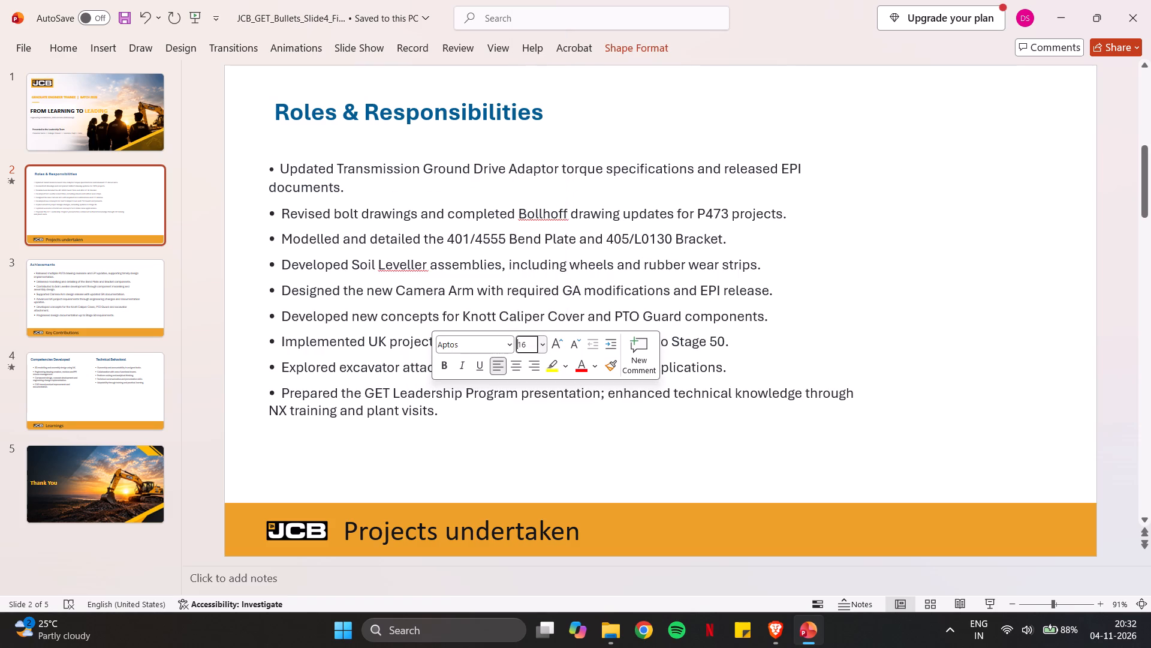
{"action": "left_click", "coordinate": [918, 246]}
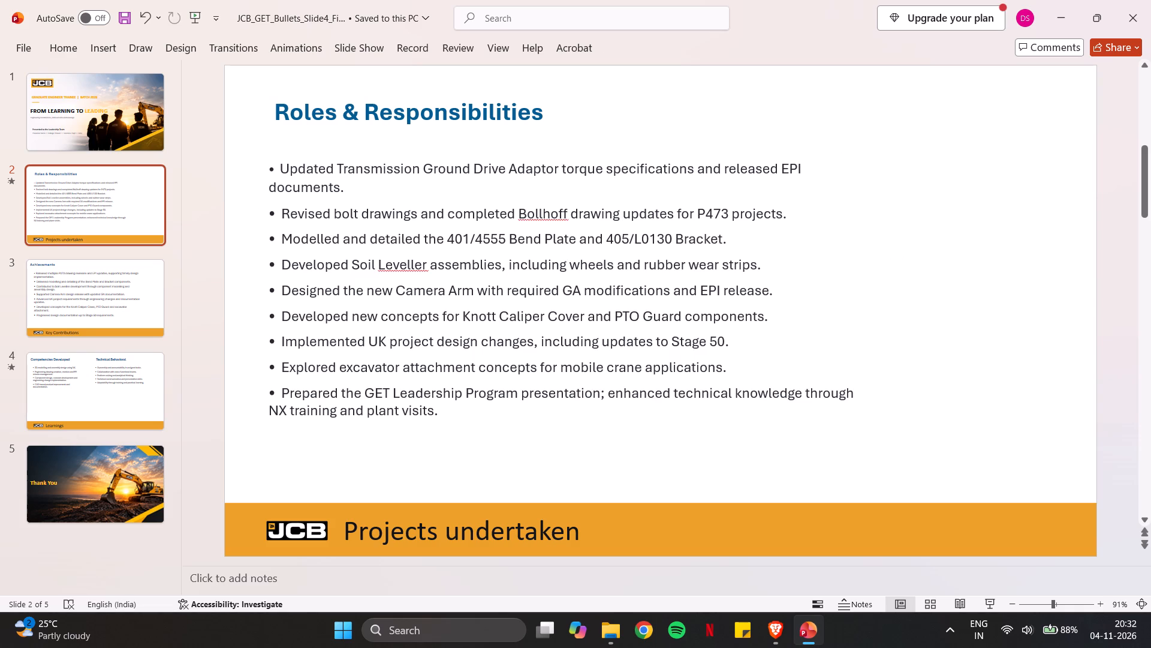
Go to the Achievements slide (slide 3).
{"action": "left_click", "coordinate": [92, 304]}
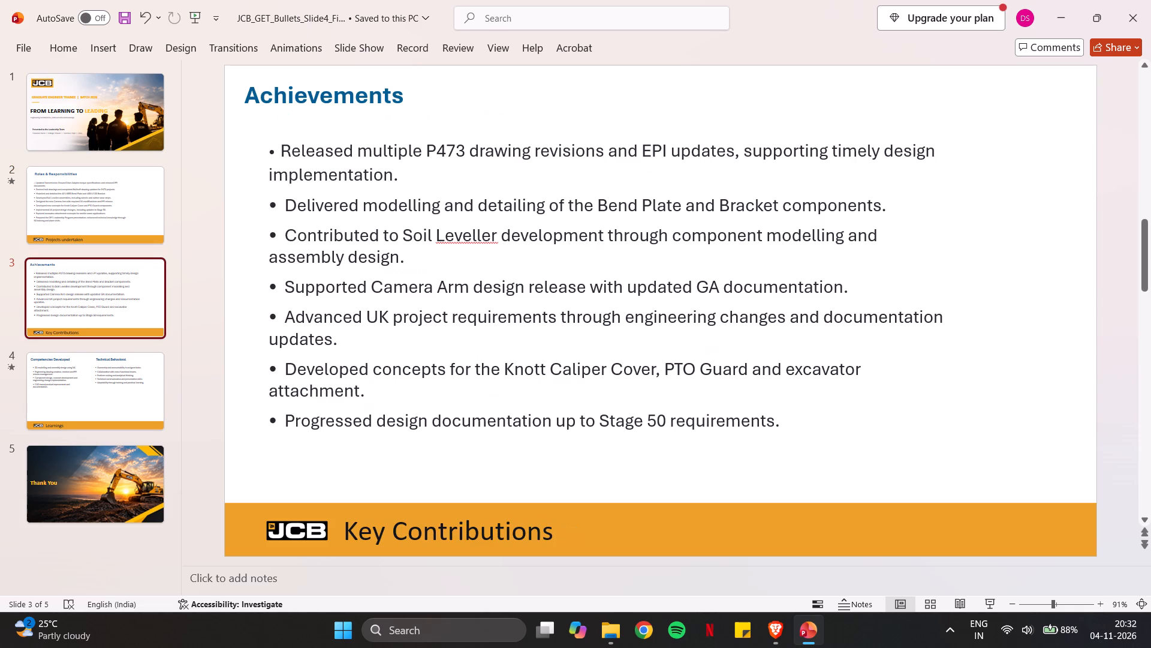
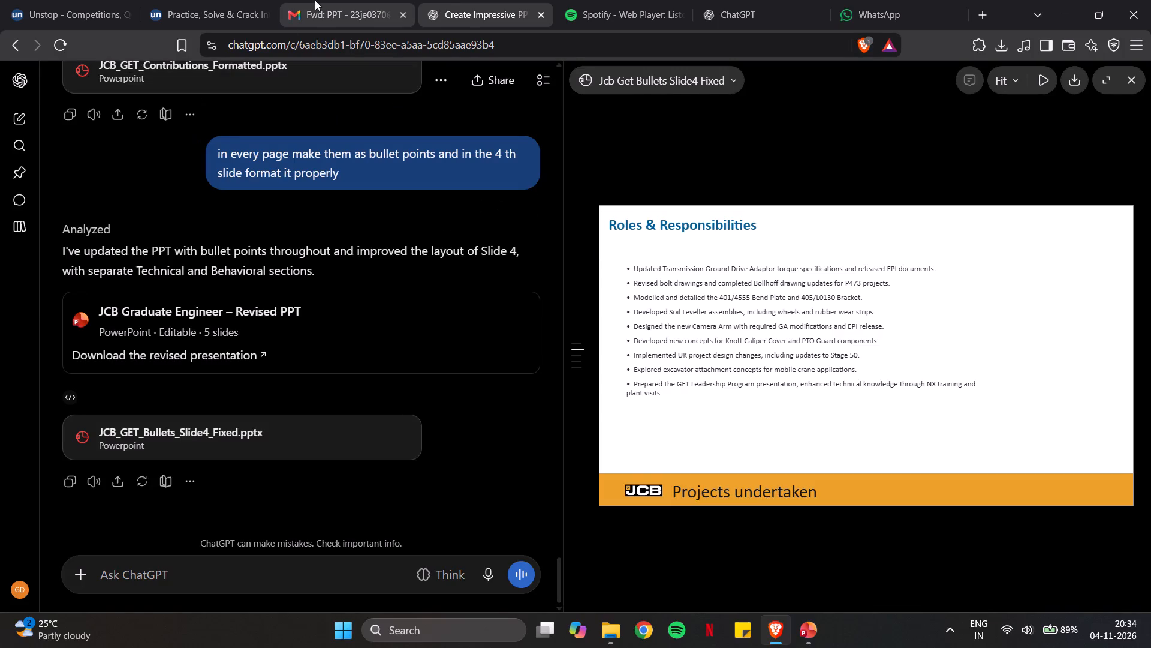
Switch back to the JCB_GET_Bullets_Slide4_Fixed presentation in PowerPoint and look over slides 2, 3 and 4.
{"action": "left_click", "coordinate": [315, 0]}
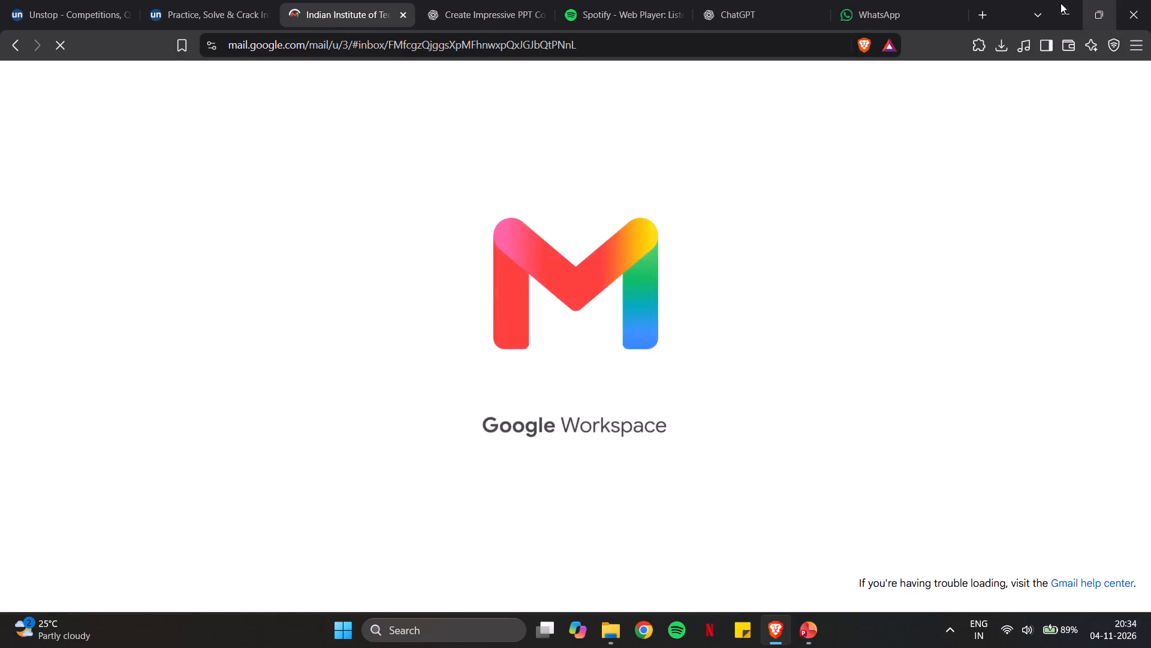
{"action": "left_click", "coordinate": [1060, 3]}
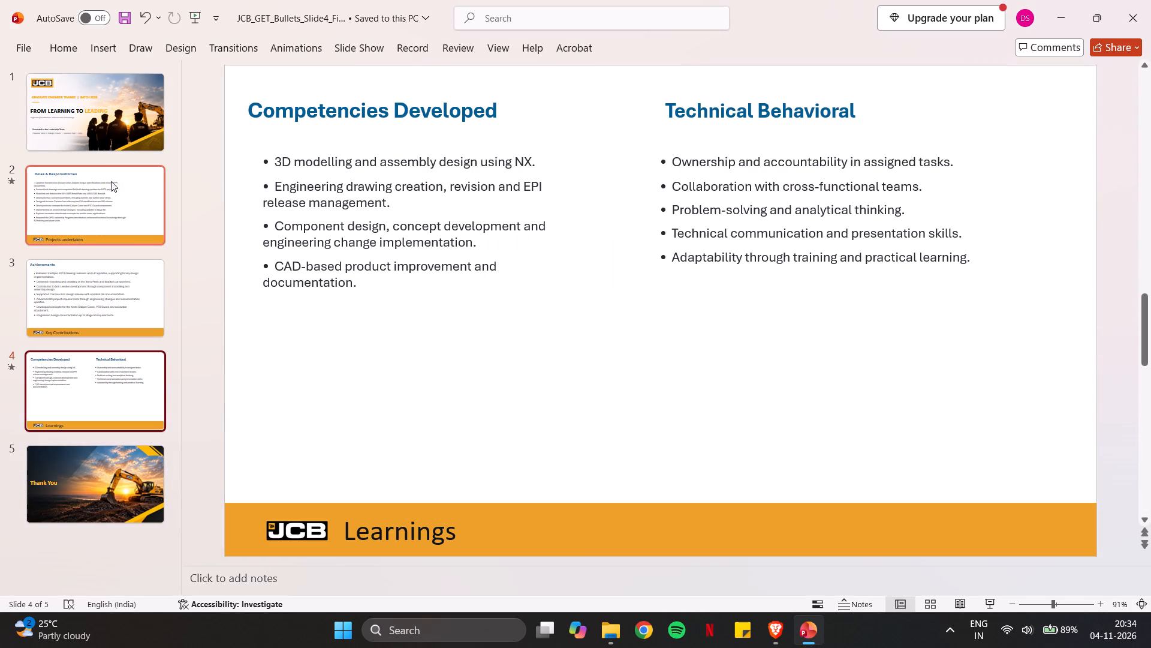
{"action": "left_click", "coordinate": [115, 202]}
{"action": "left_click", "coordinate": [122, 277]}
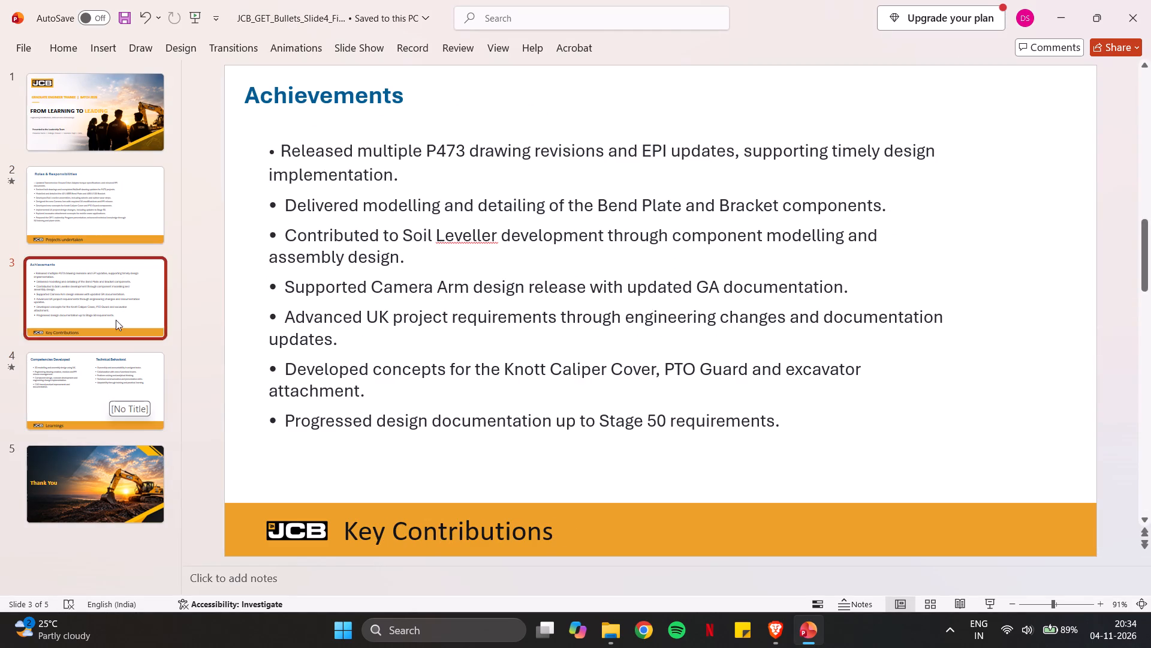
{"action": "left_click", "coordinate": [144, 170]}
{"action": "left_click", "coordinate": [122, 376]}
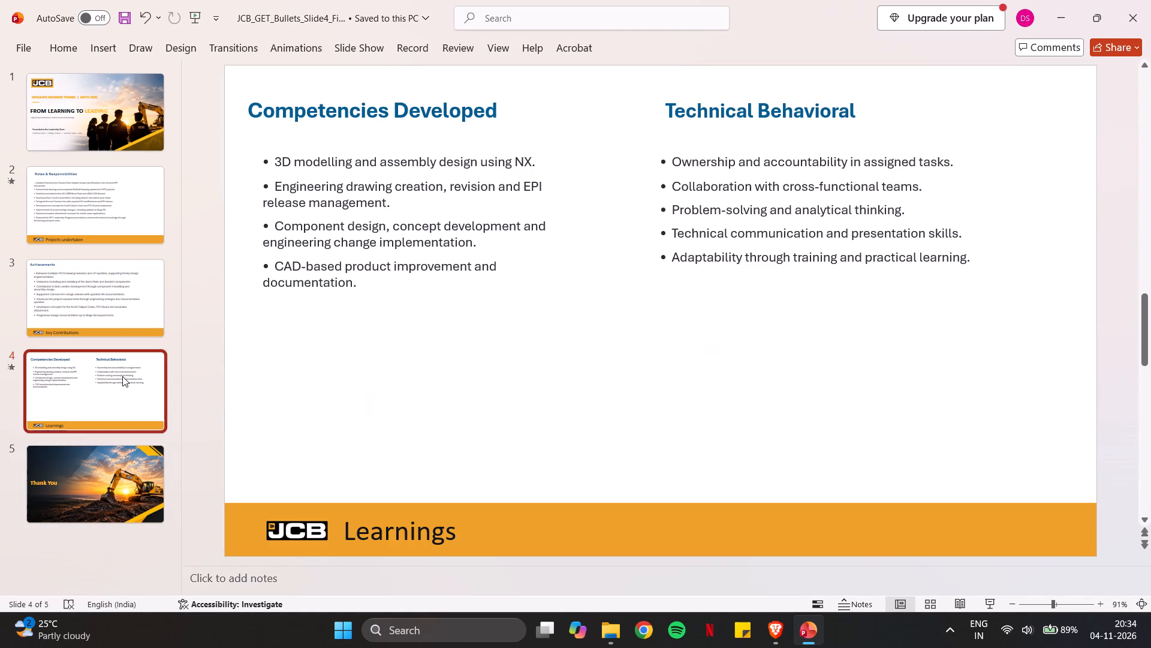
Select the Technical Behavioral heading text on slide 4 for editing.
{"action": "left_click", "coordinate": [623, 113]}
{"action": "left_click_drag", "start_coordinate": [860, 109], "coordinate": [760, 116]}
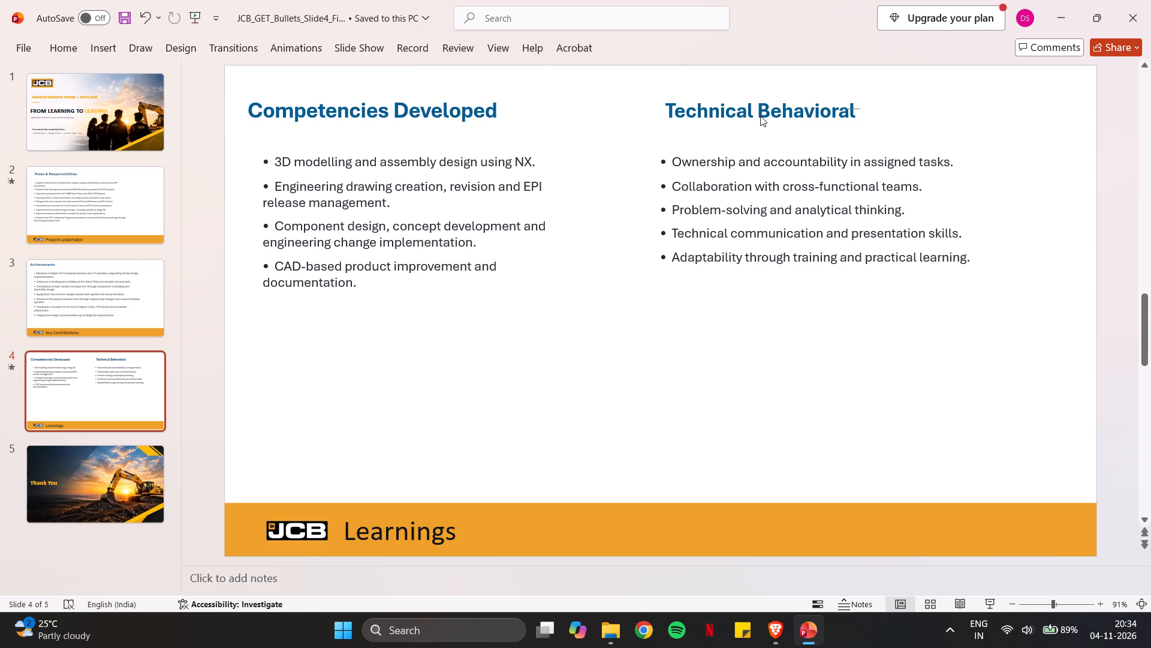
{"action": "left_click_drag", "start_coordinate": [760, 116], "coordinate": [666, 115]}
{"action": "left_click", "coordinate": [921, 117]}
{"action": "left_click", "coordinate": [858, 110]}
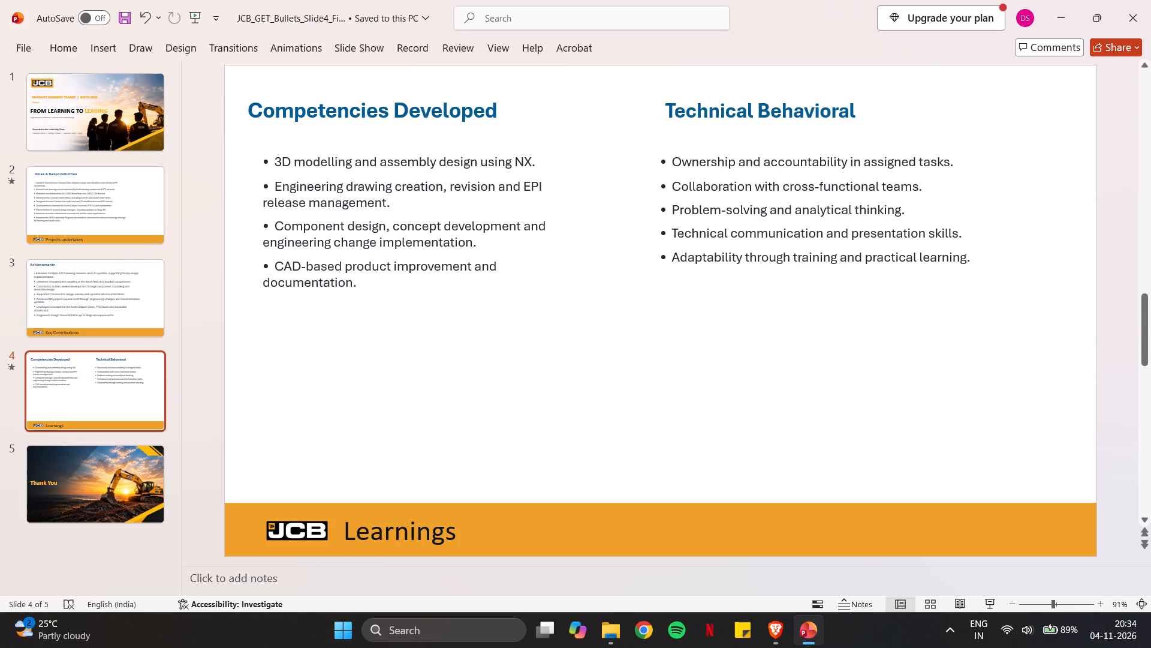
Delete the "Technical Behavioral" part of the heading on slide 4, keeping only "Competencies Developed".
{"action": "left_click", "coordinate": [891, 116]}
{"action": "left_click", "coordinate": [854, 110]}
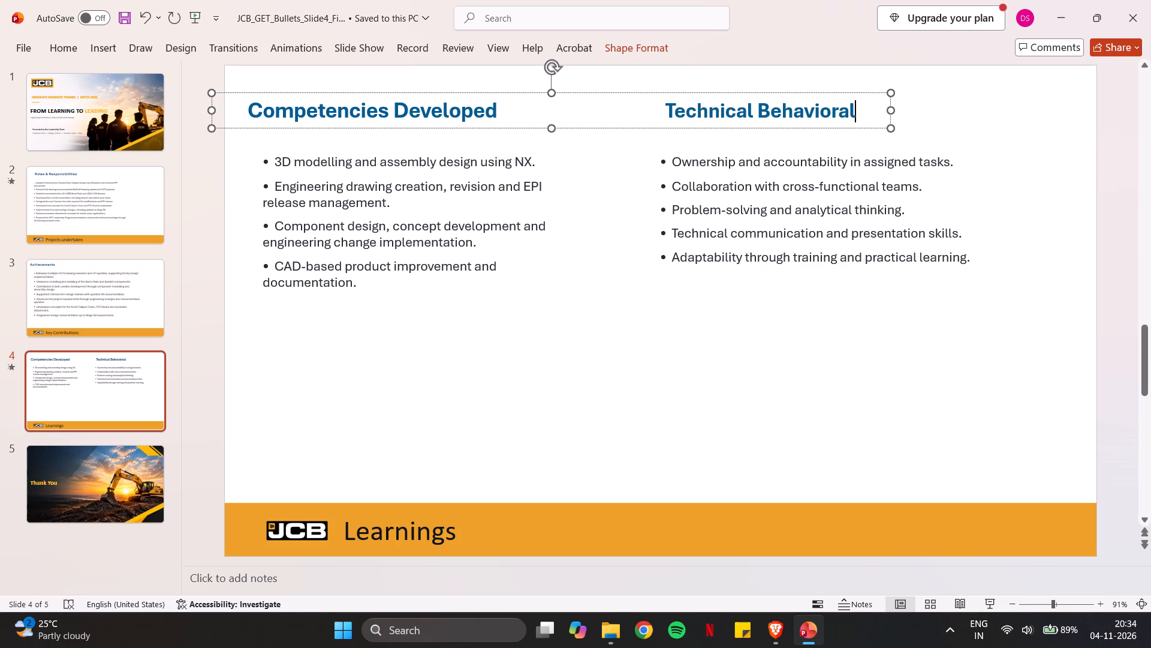
{"action": "key", "text": "BackSpace"}
{"action": "key", "text": "BackSpace"}
{"action": "key", "text": "BackSpace"}
{"action": "key", "text": "BackSpace"}
{"action": "key", "text": "BackSpace"}
{"action": "key", "text": "BackSpace"}
{"action": "key", "text": "BackSpace"}
{"action": "key", "text": "BackSpace"}
{"action": "key", "text": "BackSpace"}
{"action": "key", "text": "BackSpace"}
{"action": "key", "text": "BackSpace"}
{"action": "key", "text": "BackSpace"}
{"action": "key", "text": "BackSpace"}
{"action": "key", "text": "BackSpace"}
{"action": "key", "text": "BackSpace"}
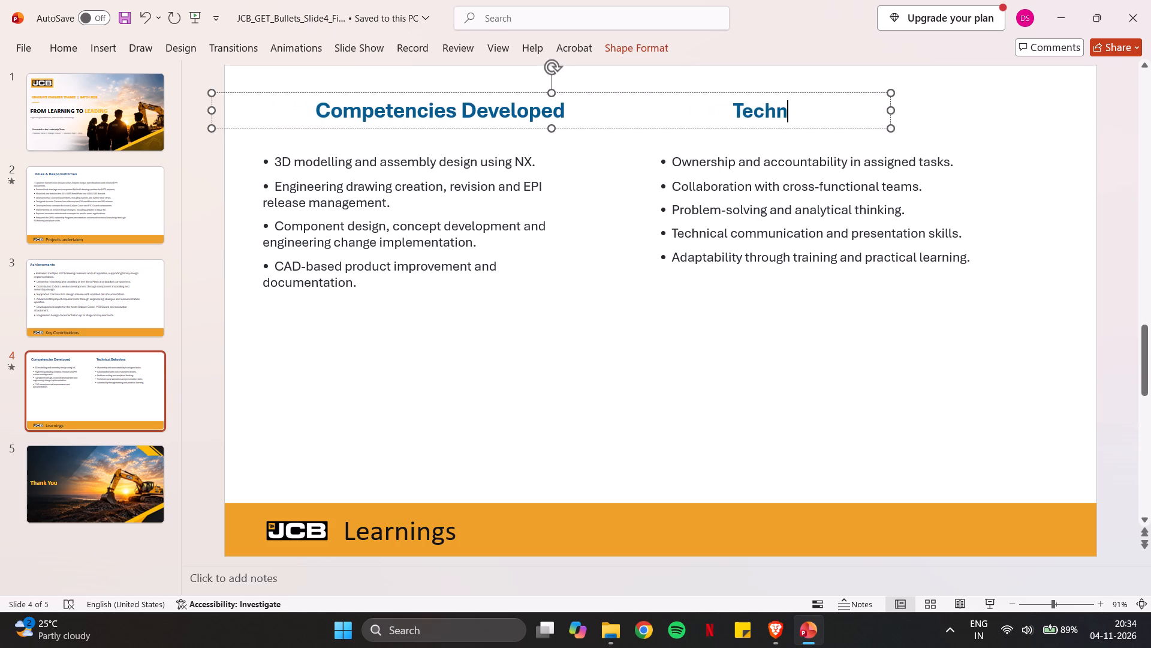
{"action": "key", "text": "BackSpace"}
{"action": "key", "text": "BackSpace"}
{"action": "key", "text": "BackSpace"}
{"action": "key", "text": "BackSpace"}
{"action": "key", "text": "BackSpace"}
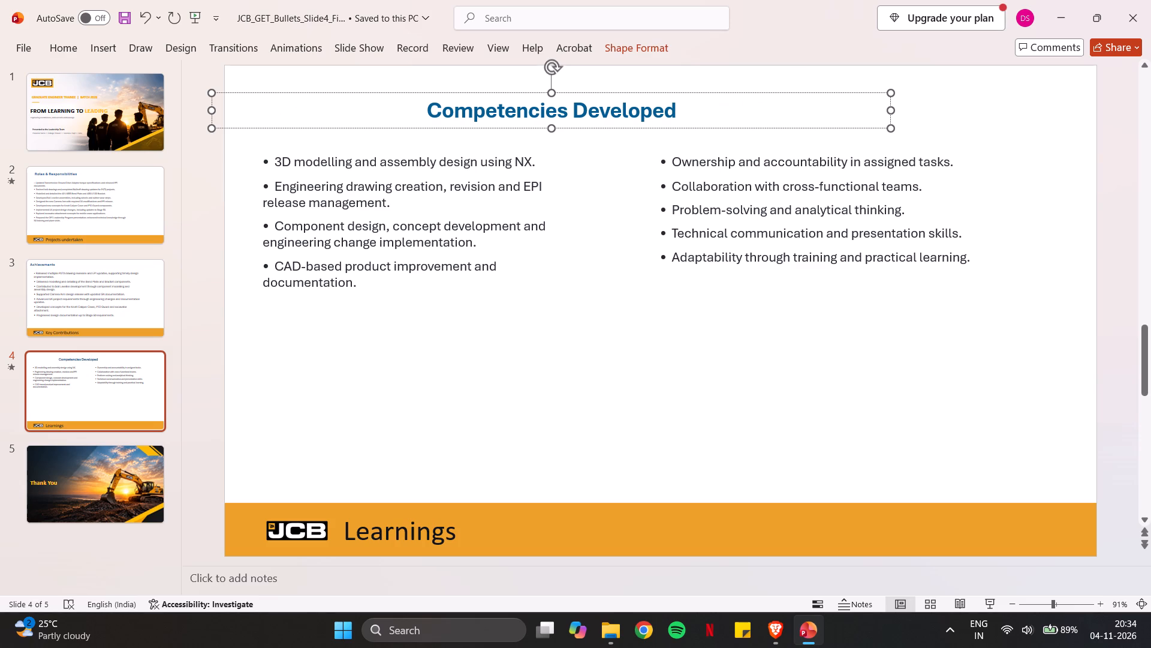
Move the "Competencies Developed" heading so it sits centred above the two bullet lists on slide 4.
{"action": "left_click_drag", "start_coordinate": [734, 127], "coordinate": [819, 120]}
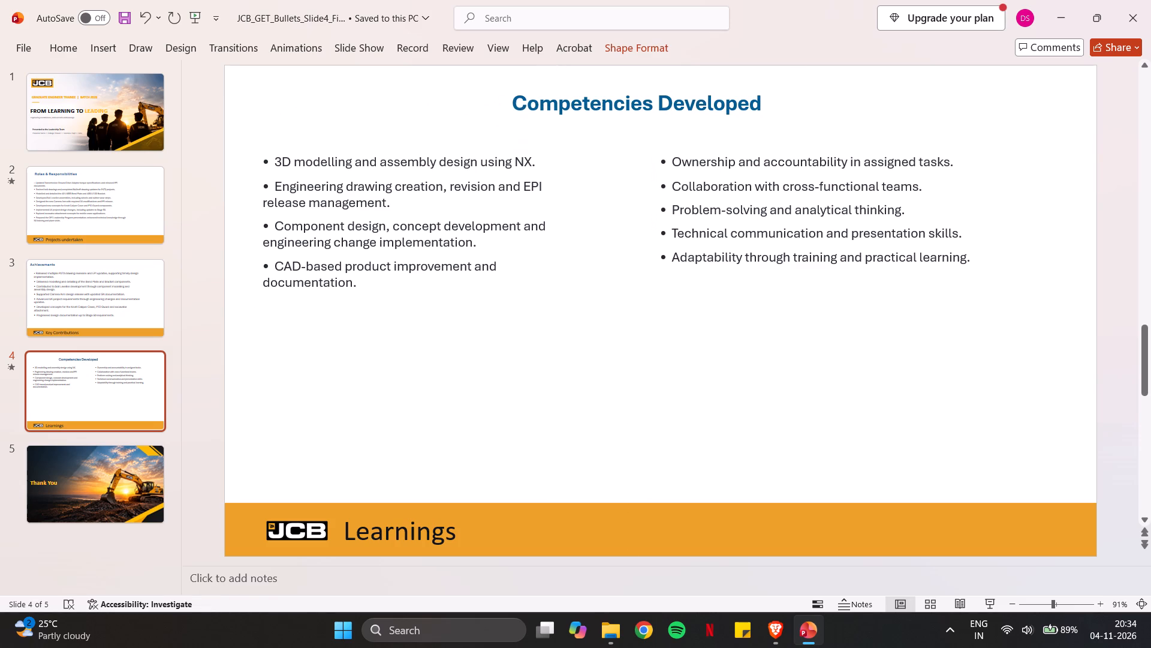
{"action": "left_click_drag", "start_coordinate": [819, 120], "coordinate": [837, 121]}
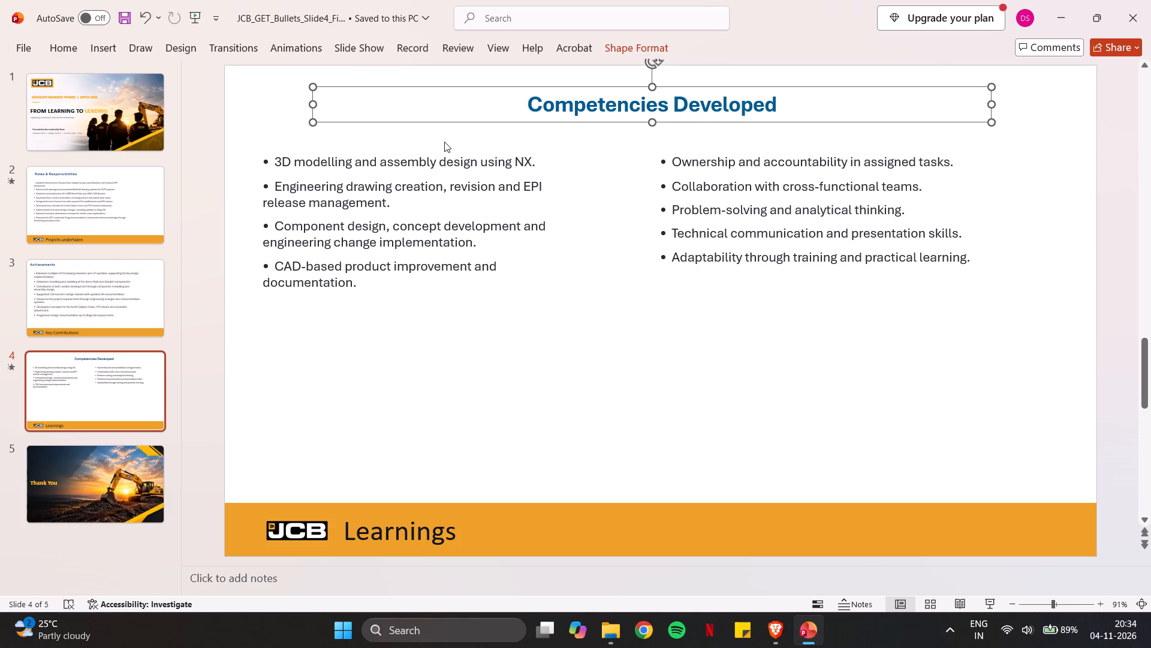
{"action": "left_click", "coordinate": [444, 142]}
Move both bullet lists on slide 4 down with their tops aligned, leaving a gap beneath the heading.
{"action": "left_click", "coordinate": [481, 275]}
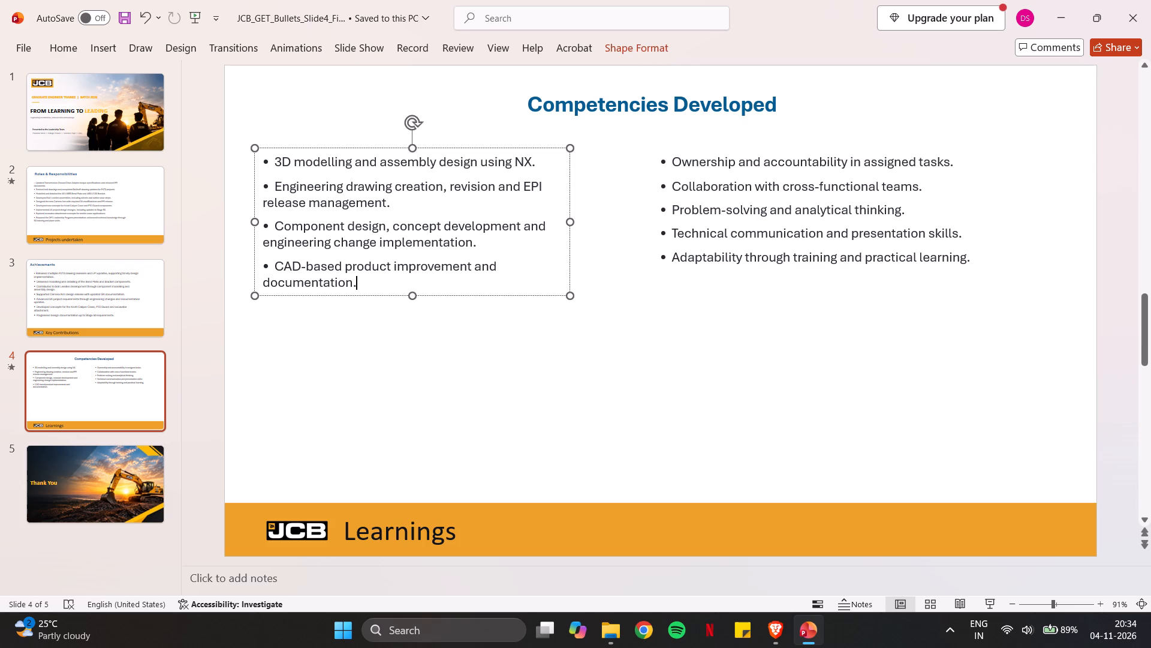
{"action": "left_click_drag", "start_coordinate": [530, 297], "coordinate": [524, 344]}
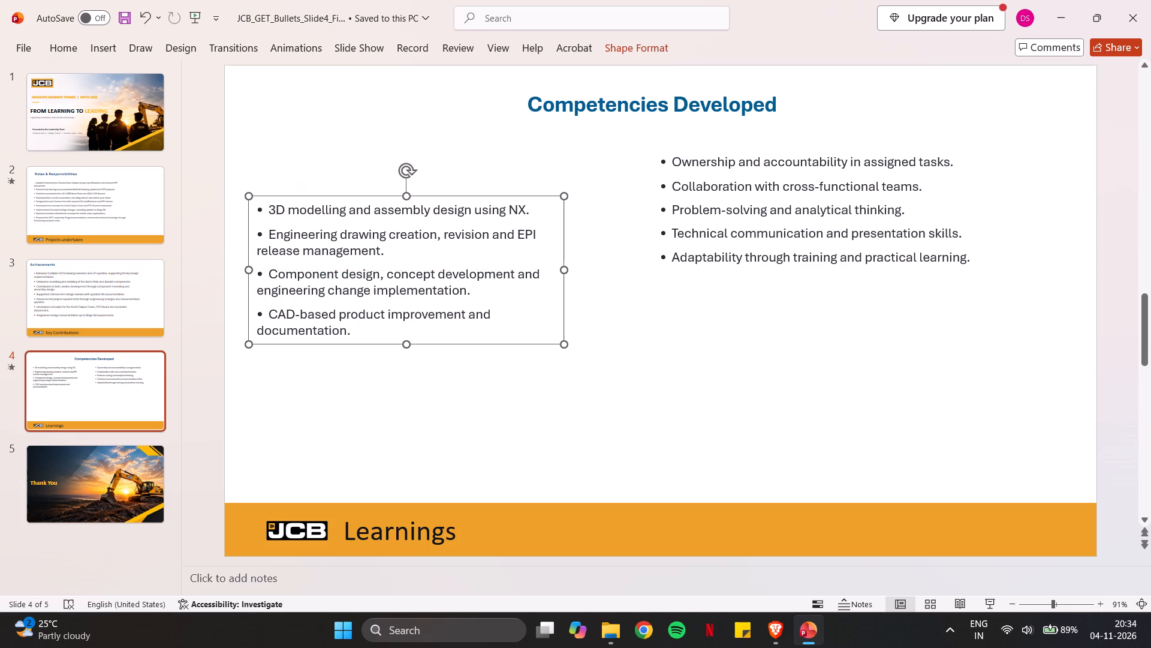
{"action": "left_click", "coordinate": [945, 218]}
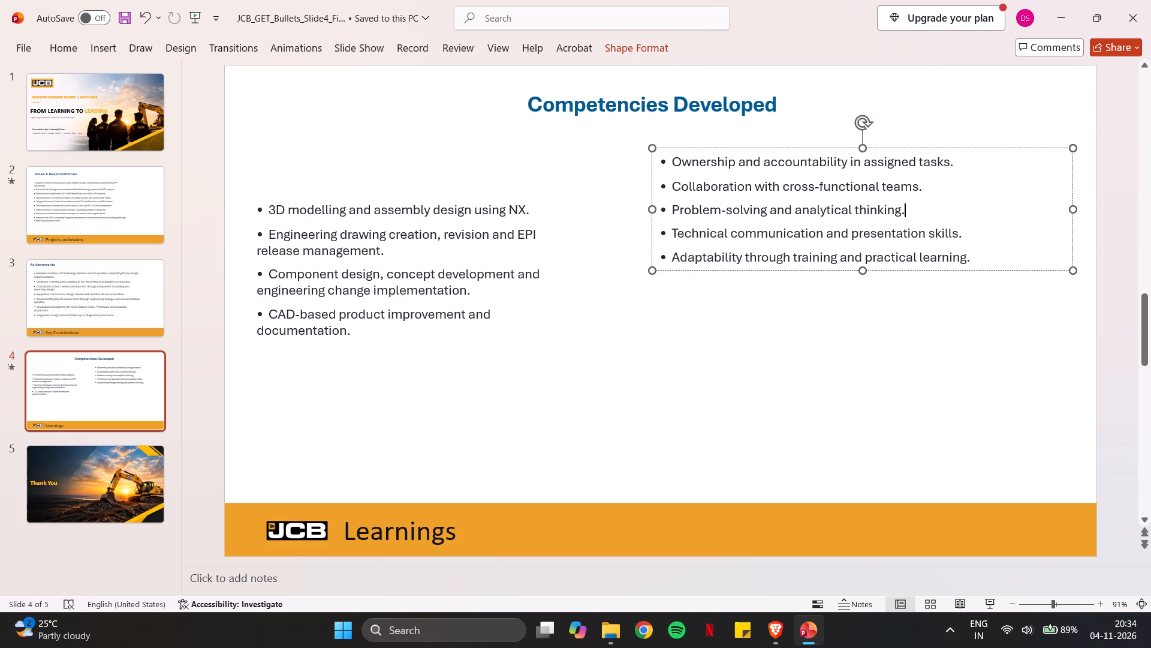
{"action": "left_click_drag", "start_coordinate": [677, 271], "coordinate": [682, 332]}
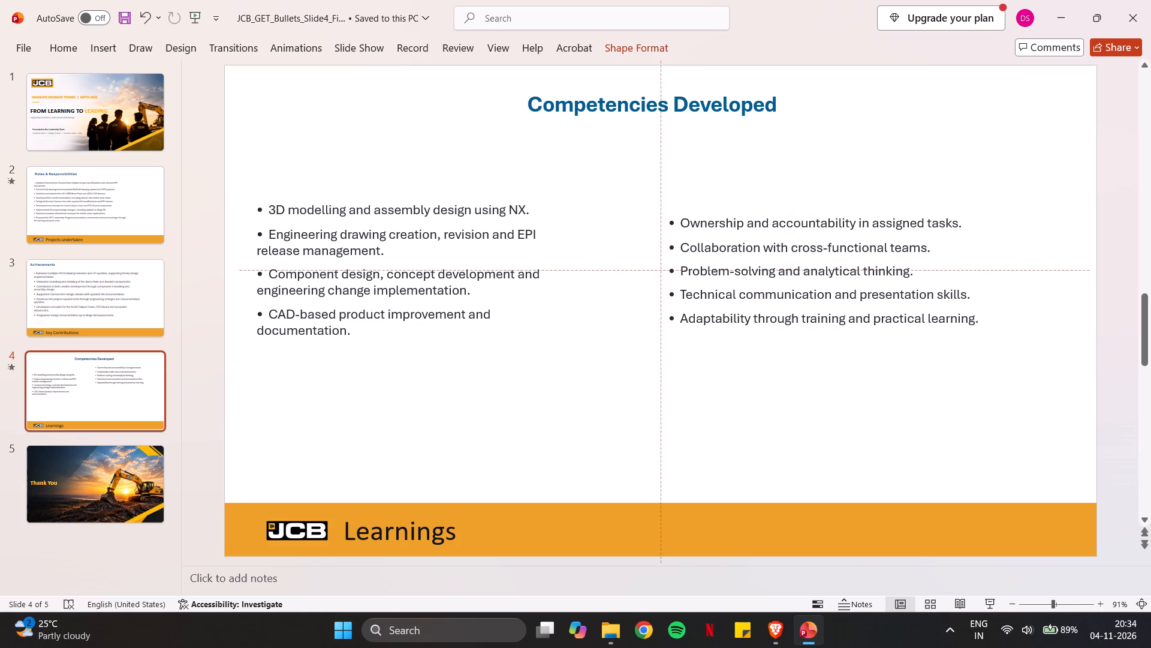
{"action": "left_click_drag", "start_coordinate": [682, 332], "coordinate": [685, 324]}
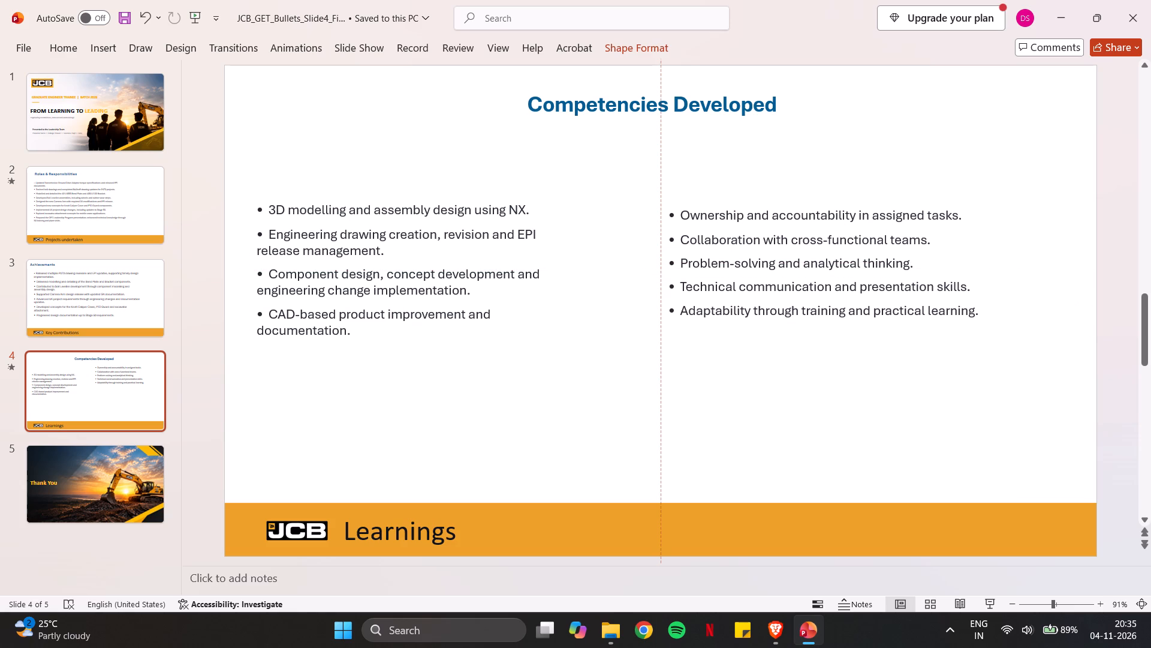
{"action": "left_click_drag", "start_coordinate": [685, 324], "coordinate": [685, 320]}
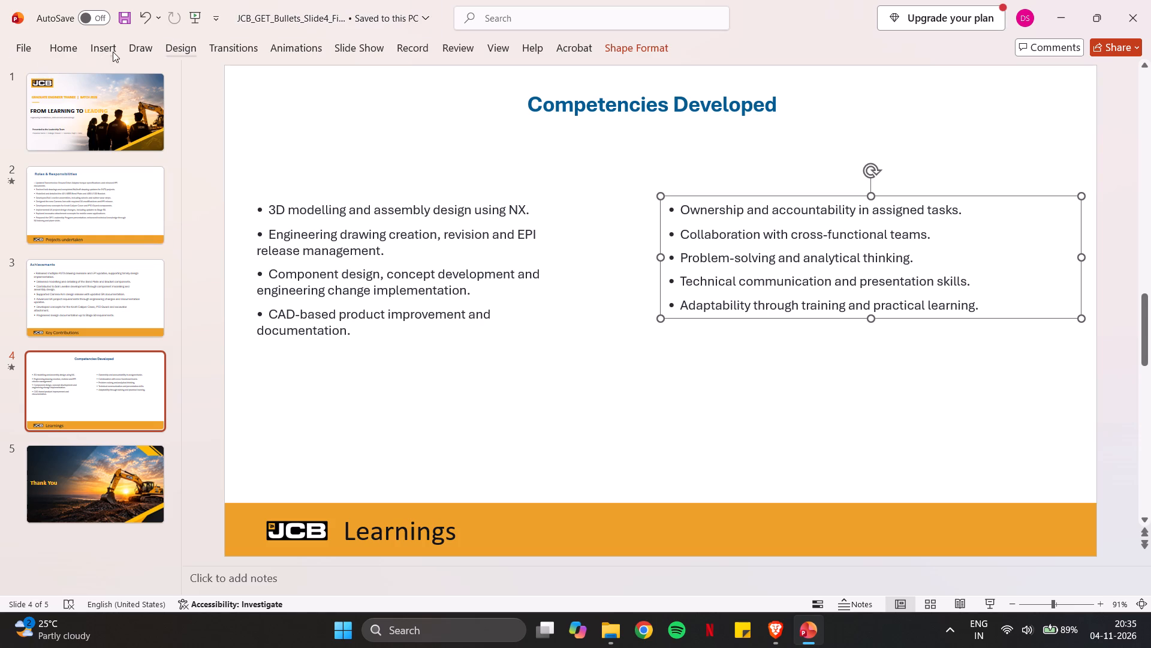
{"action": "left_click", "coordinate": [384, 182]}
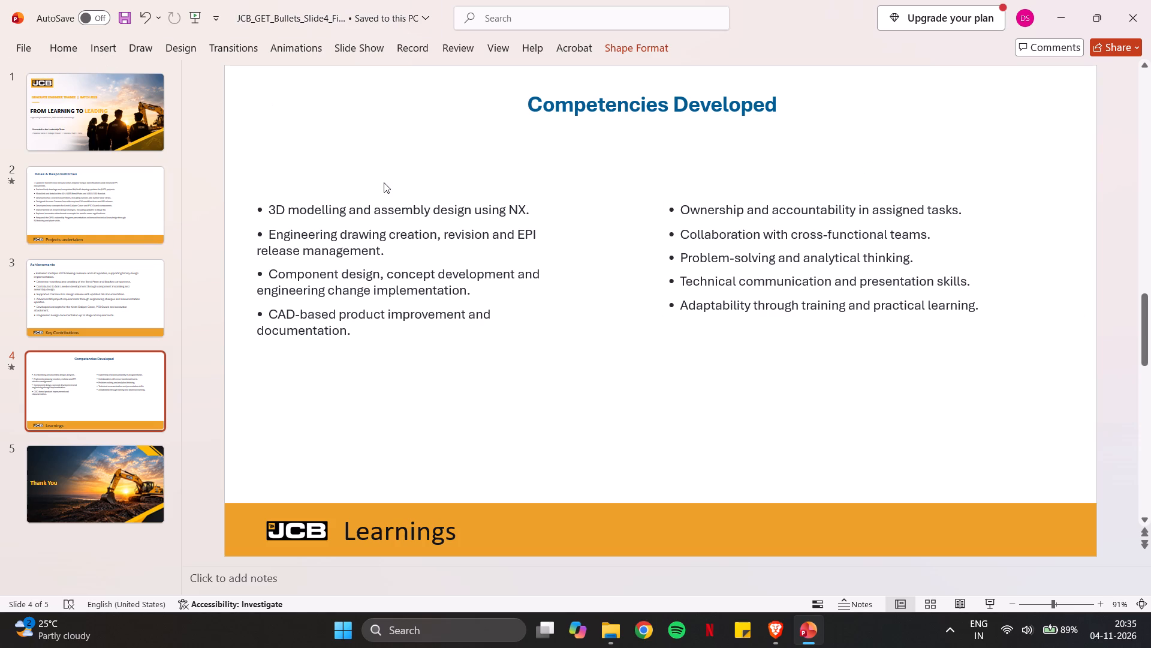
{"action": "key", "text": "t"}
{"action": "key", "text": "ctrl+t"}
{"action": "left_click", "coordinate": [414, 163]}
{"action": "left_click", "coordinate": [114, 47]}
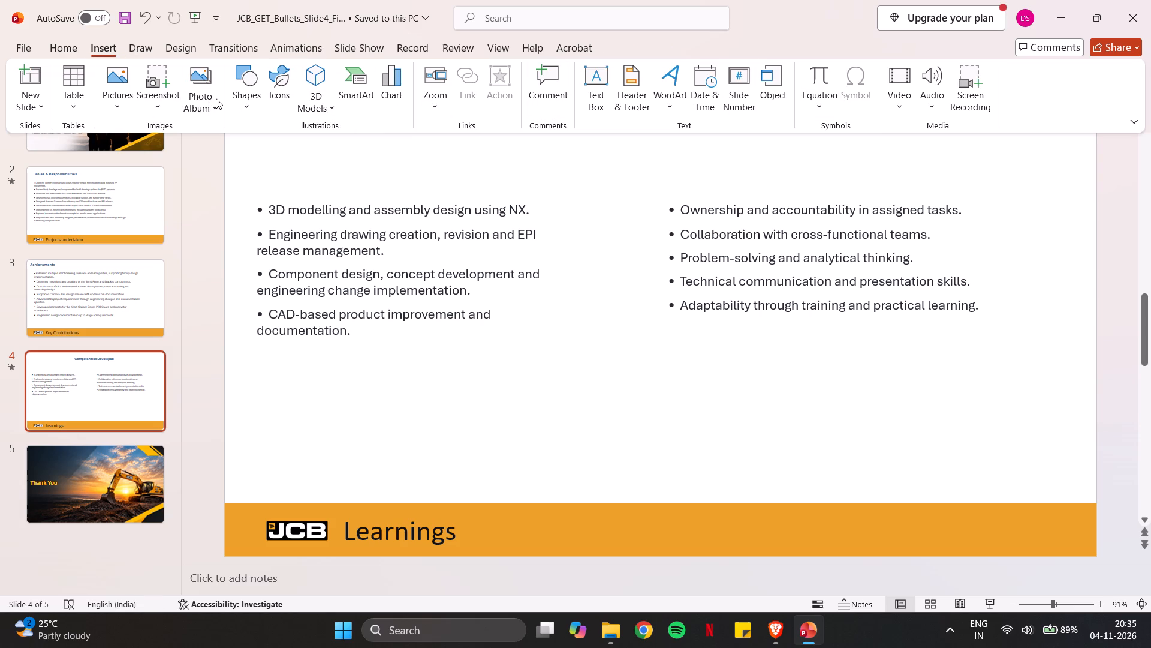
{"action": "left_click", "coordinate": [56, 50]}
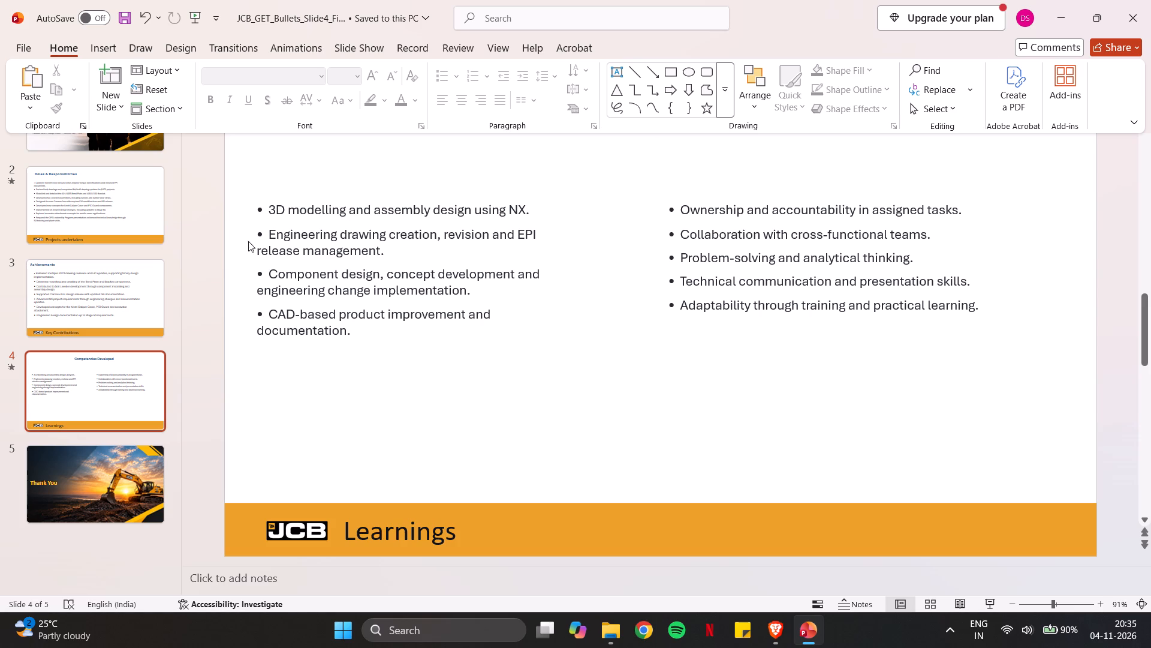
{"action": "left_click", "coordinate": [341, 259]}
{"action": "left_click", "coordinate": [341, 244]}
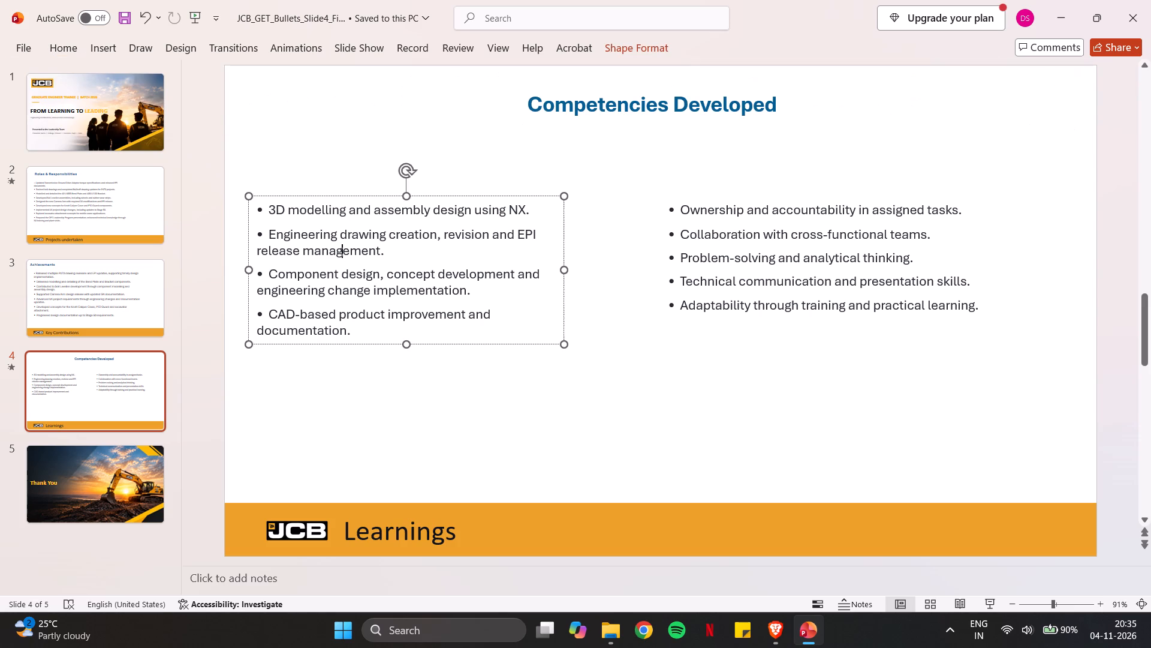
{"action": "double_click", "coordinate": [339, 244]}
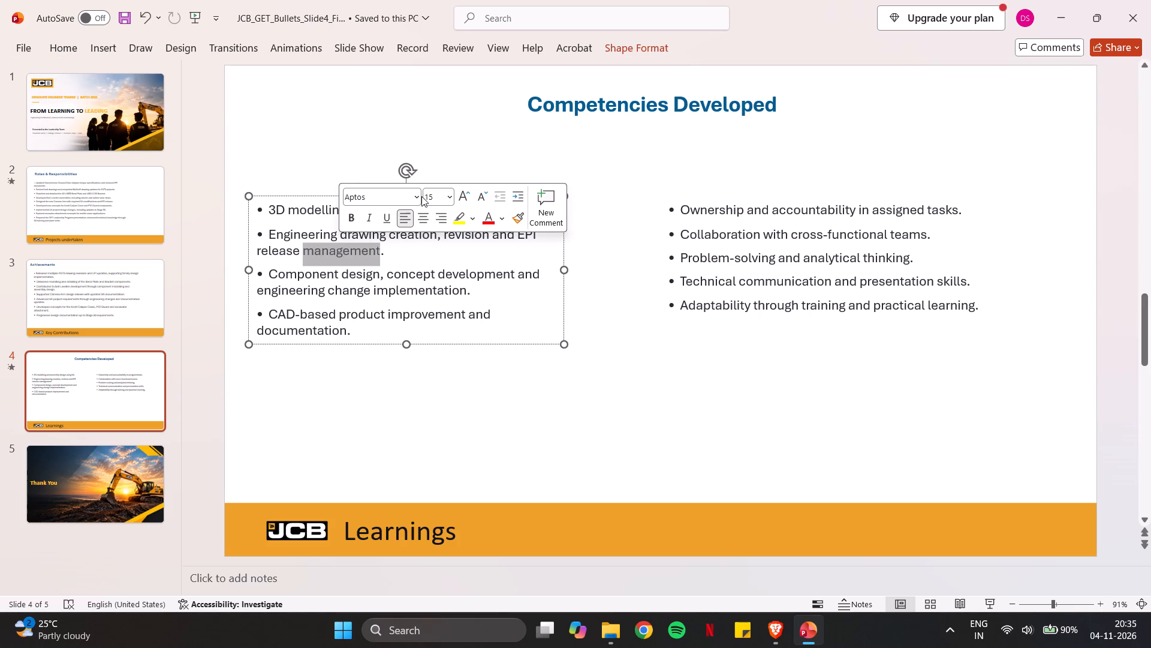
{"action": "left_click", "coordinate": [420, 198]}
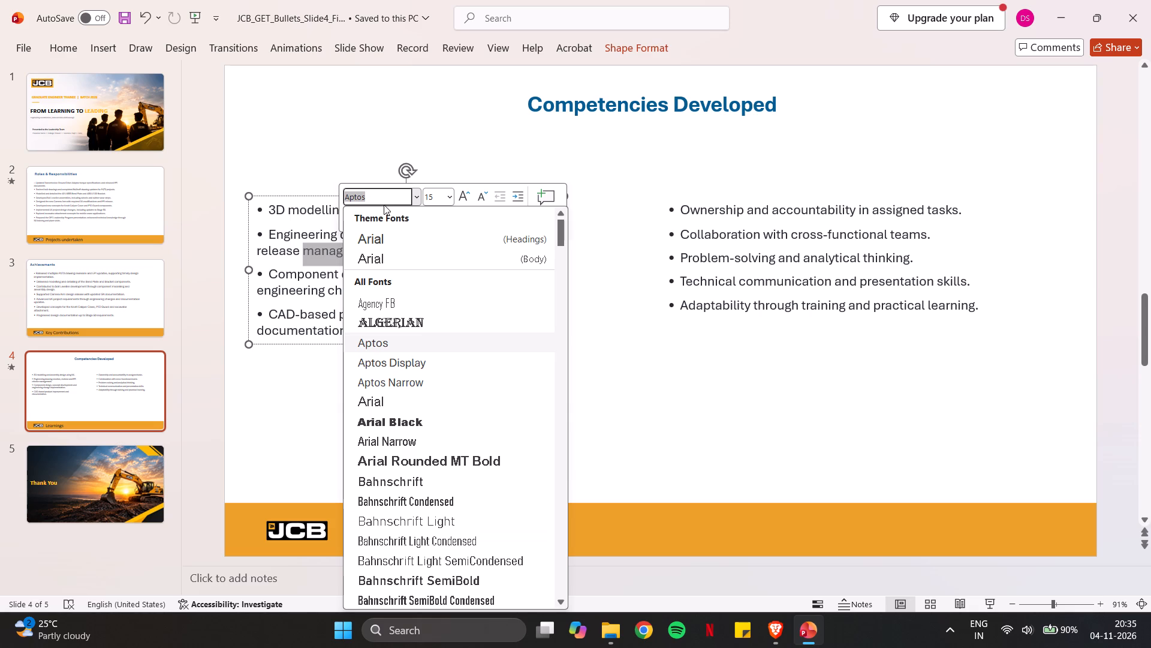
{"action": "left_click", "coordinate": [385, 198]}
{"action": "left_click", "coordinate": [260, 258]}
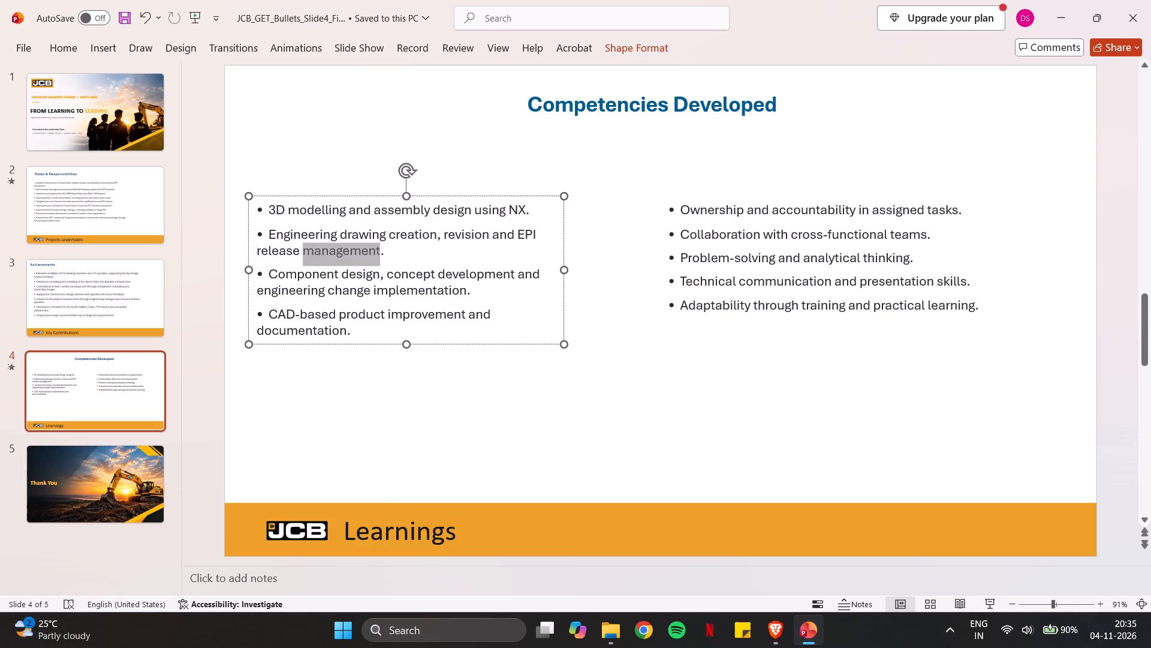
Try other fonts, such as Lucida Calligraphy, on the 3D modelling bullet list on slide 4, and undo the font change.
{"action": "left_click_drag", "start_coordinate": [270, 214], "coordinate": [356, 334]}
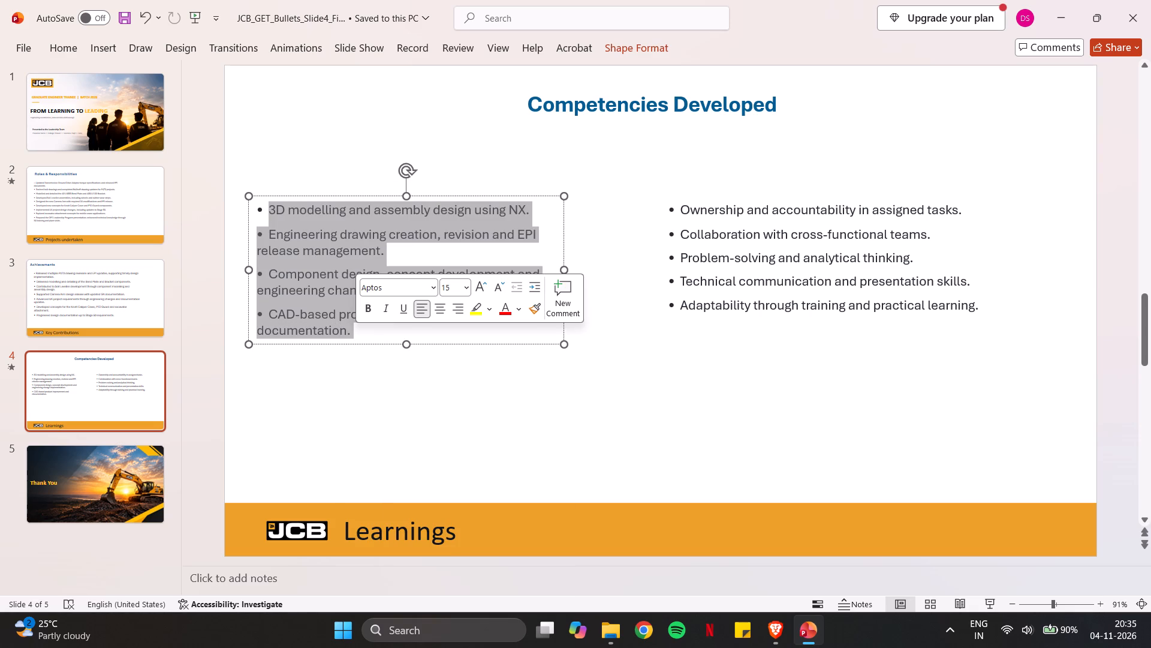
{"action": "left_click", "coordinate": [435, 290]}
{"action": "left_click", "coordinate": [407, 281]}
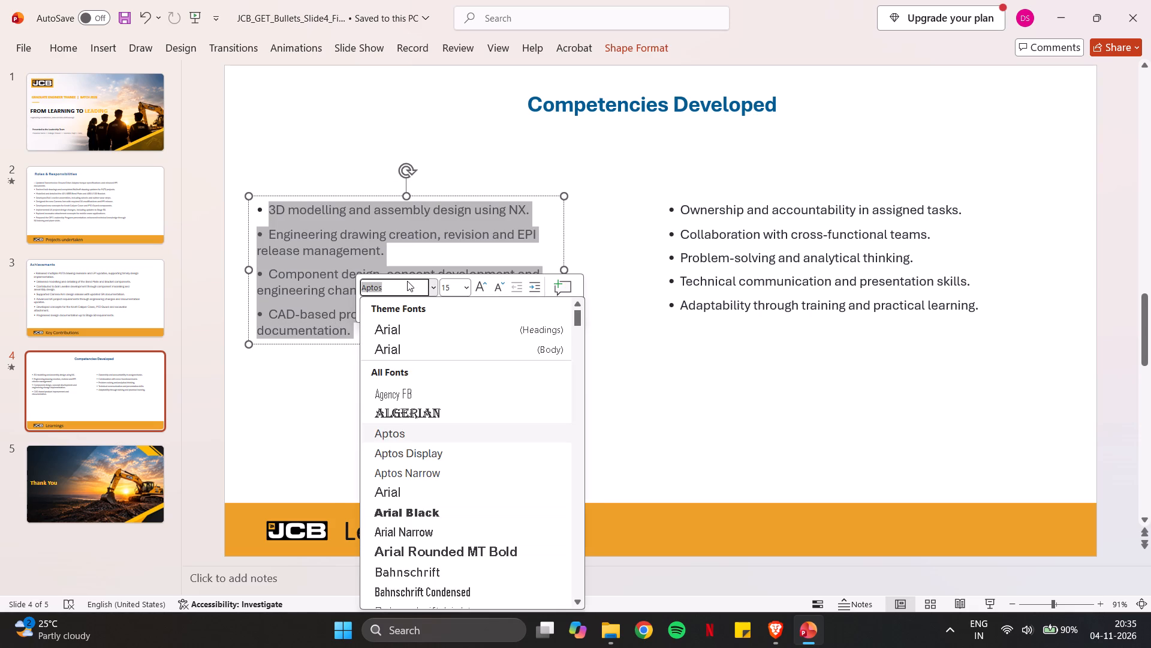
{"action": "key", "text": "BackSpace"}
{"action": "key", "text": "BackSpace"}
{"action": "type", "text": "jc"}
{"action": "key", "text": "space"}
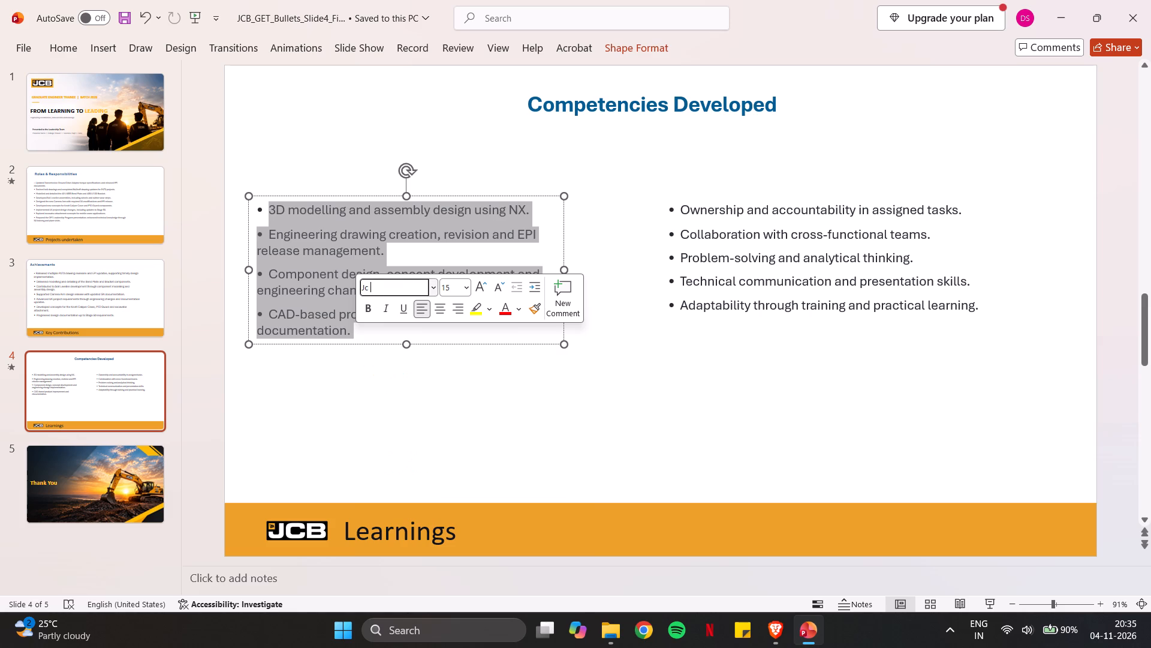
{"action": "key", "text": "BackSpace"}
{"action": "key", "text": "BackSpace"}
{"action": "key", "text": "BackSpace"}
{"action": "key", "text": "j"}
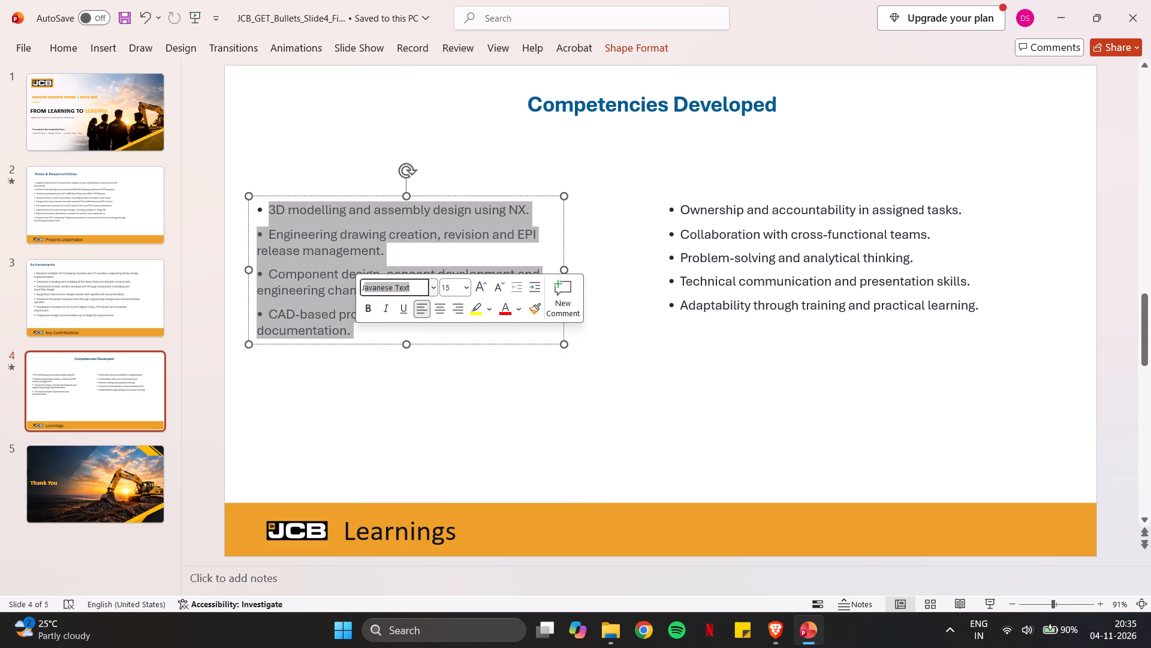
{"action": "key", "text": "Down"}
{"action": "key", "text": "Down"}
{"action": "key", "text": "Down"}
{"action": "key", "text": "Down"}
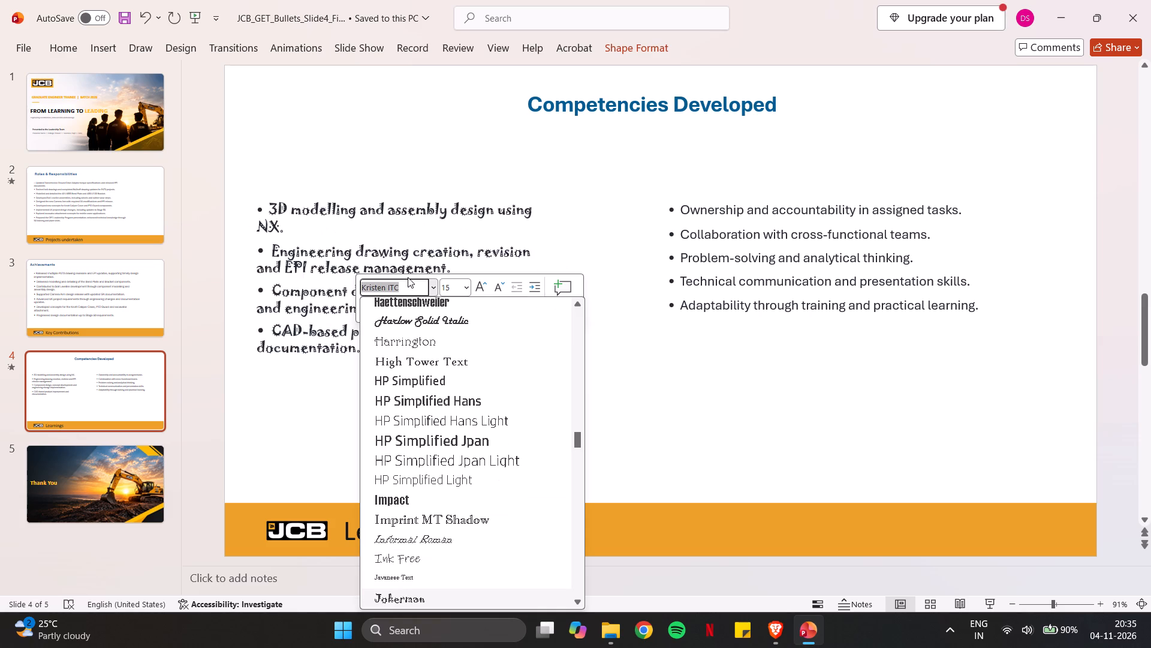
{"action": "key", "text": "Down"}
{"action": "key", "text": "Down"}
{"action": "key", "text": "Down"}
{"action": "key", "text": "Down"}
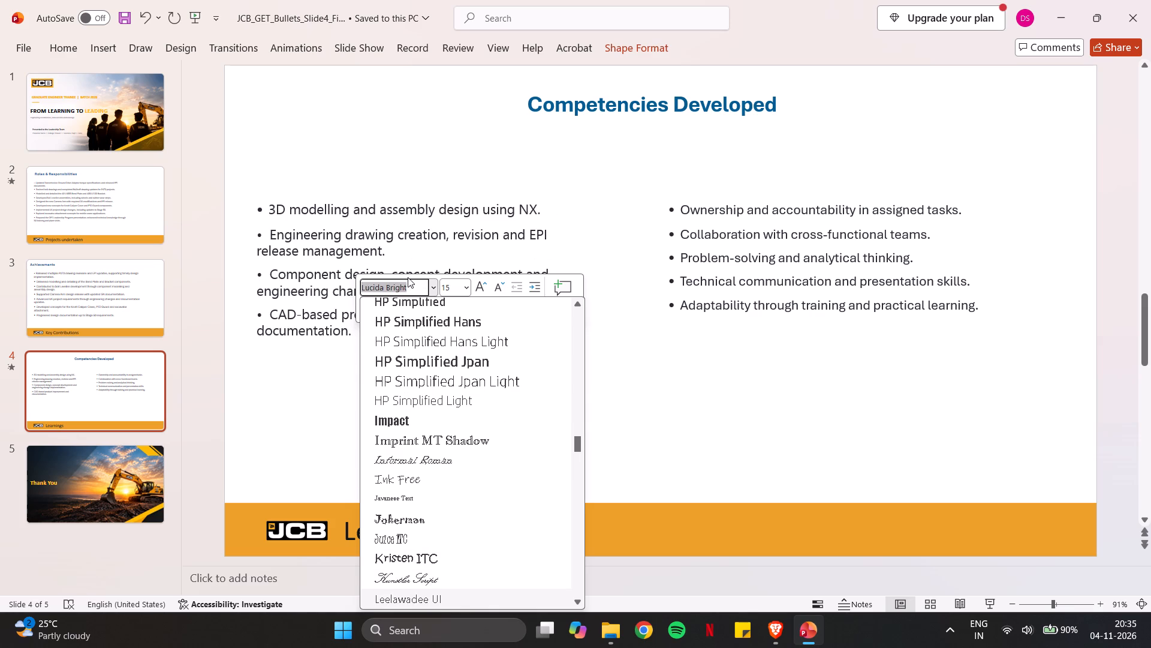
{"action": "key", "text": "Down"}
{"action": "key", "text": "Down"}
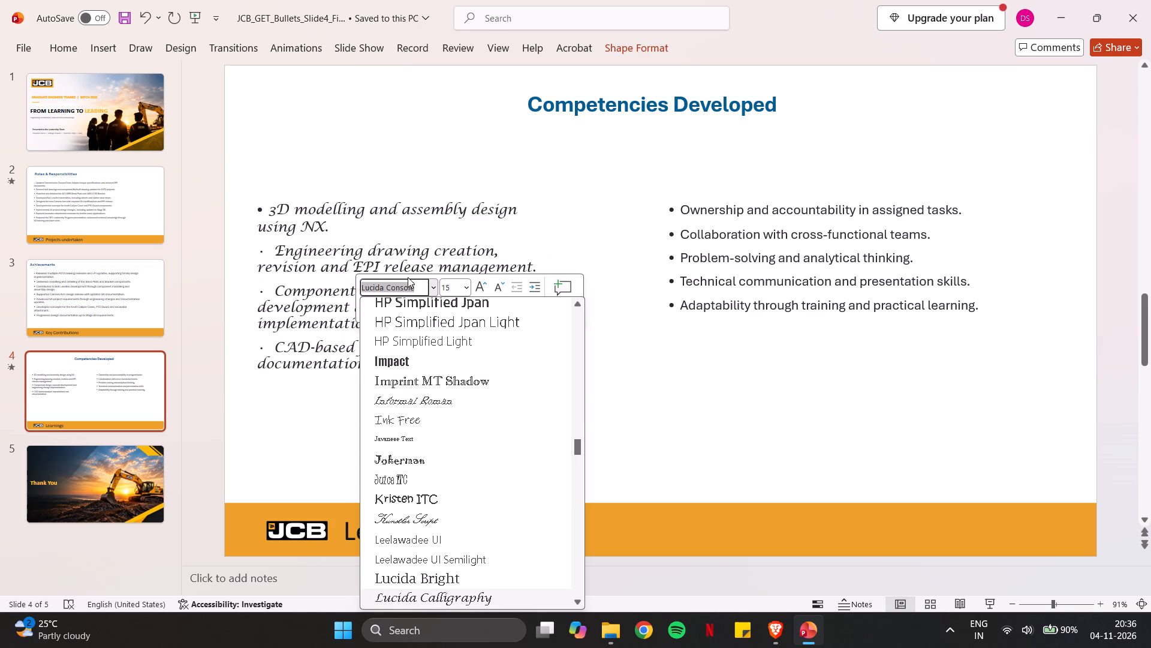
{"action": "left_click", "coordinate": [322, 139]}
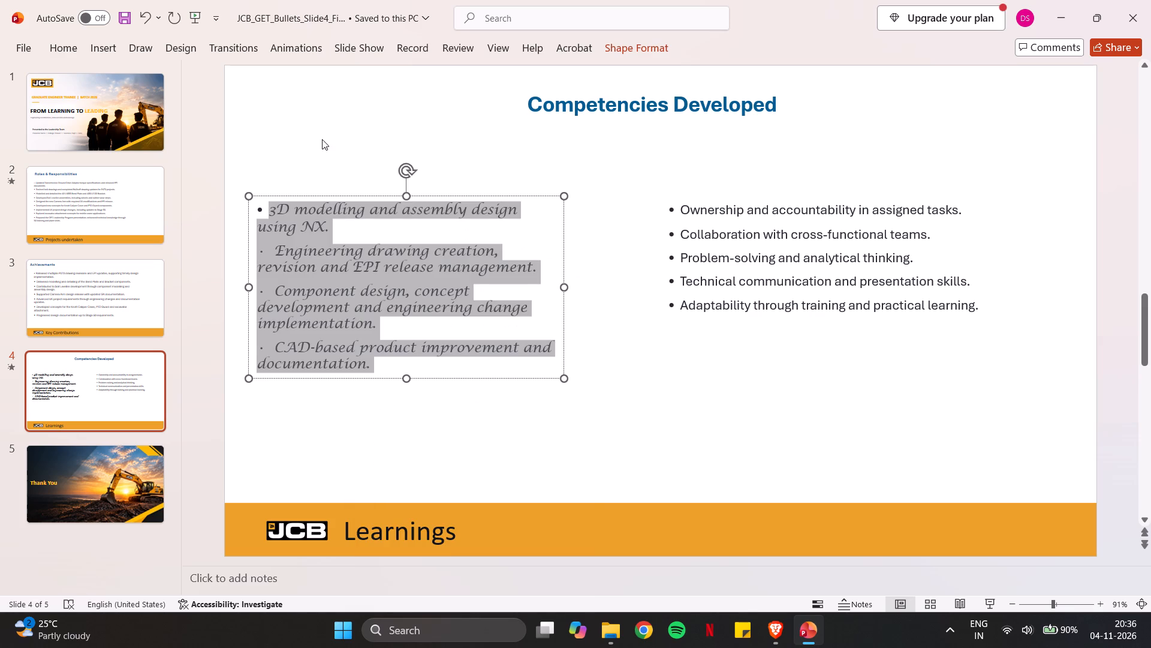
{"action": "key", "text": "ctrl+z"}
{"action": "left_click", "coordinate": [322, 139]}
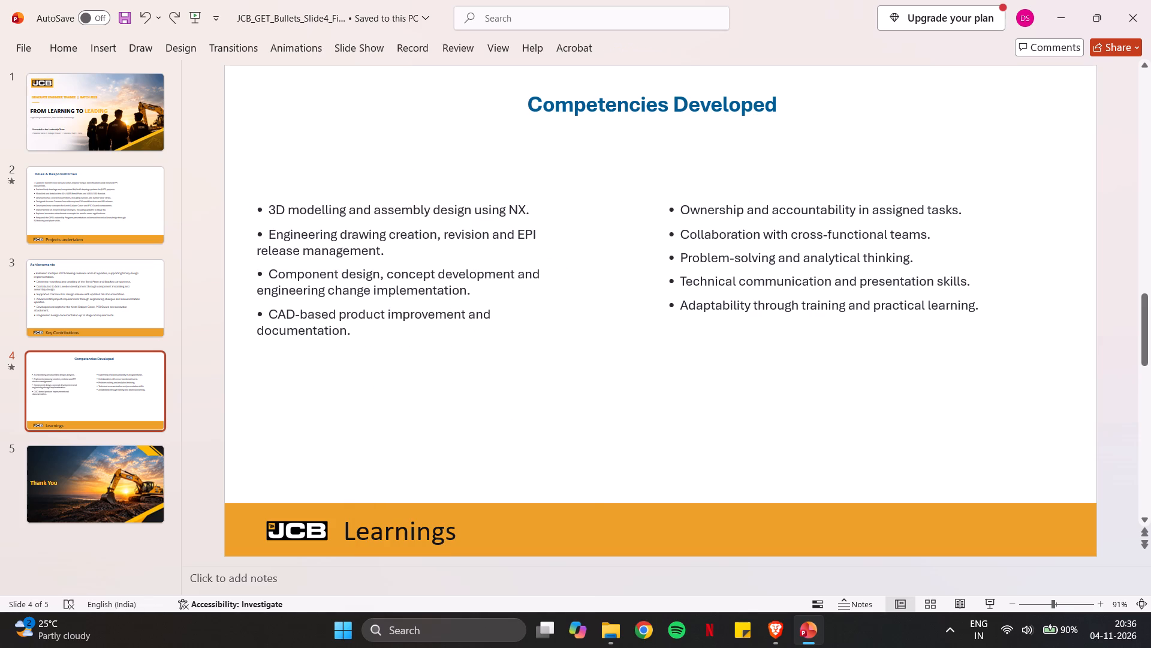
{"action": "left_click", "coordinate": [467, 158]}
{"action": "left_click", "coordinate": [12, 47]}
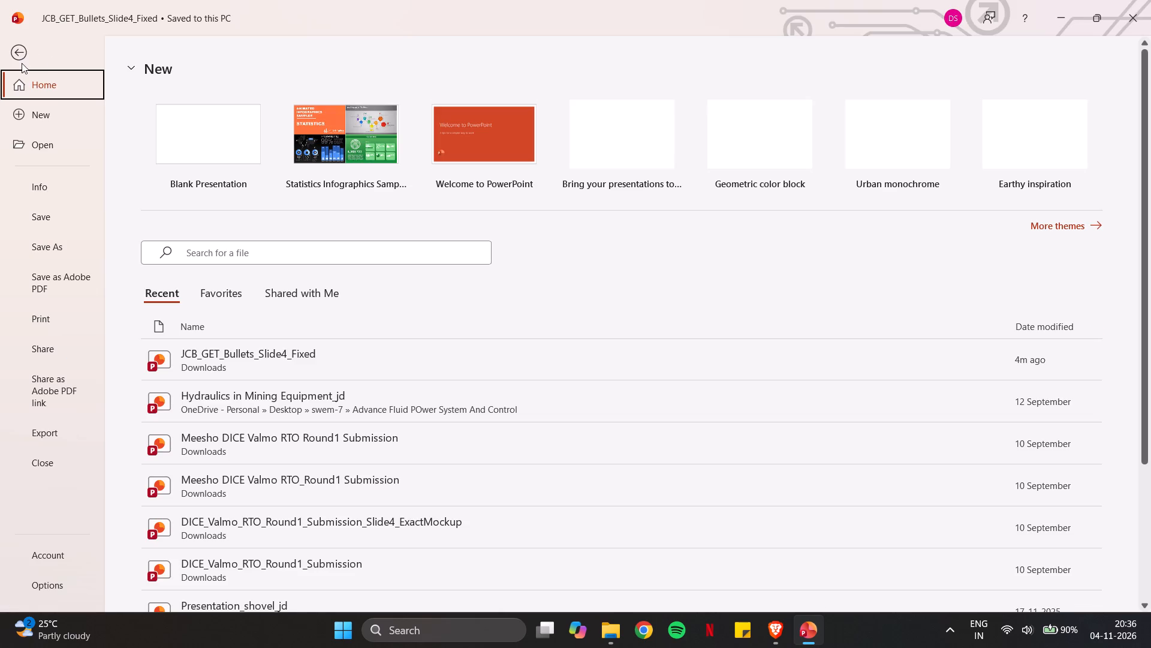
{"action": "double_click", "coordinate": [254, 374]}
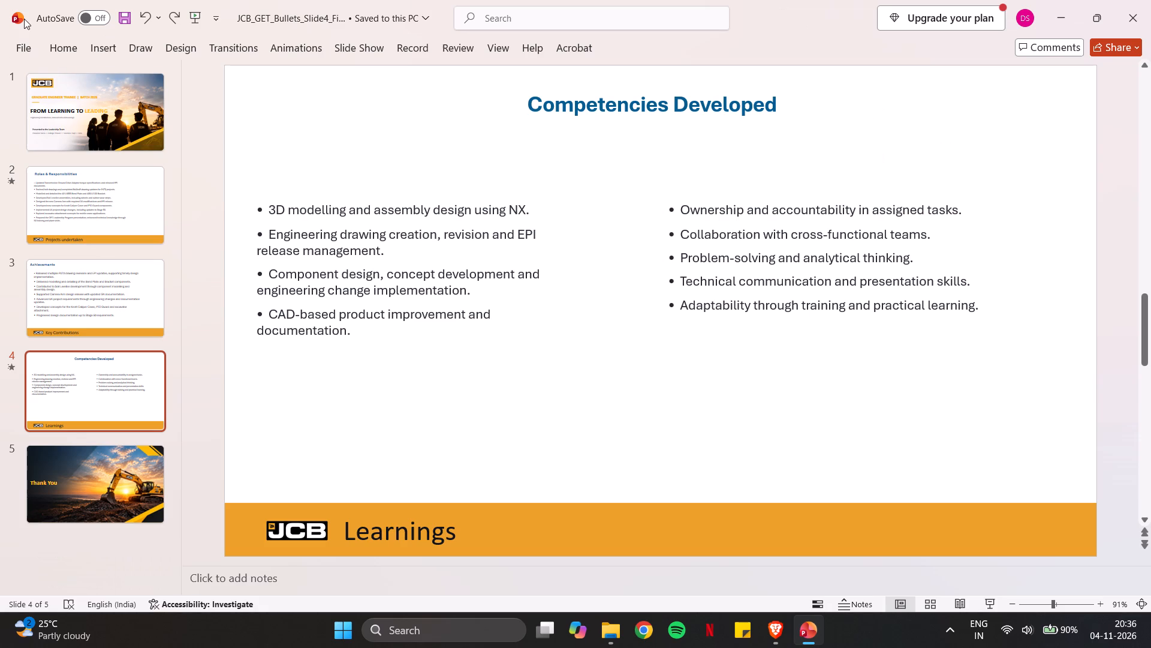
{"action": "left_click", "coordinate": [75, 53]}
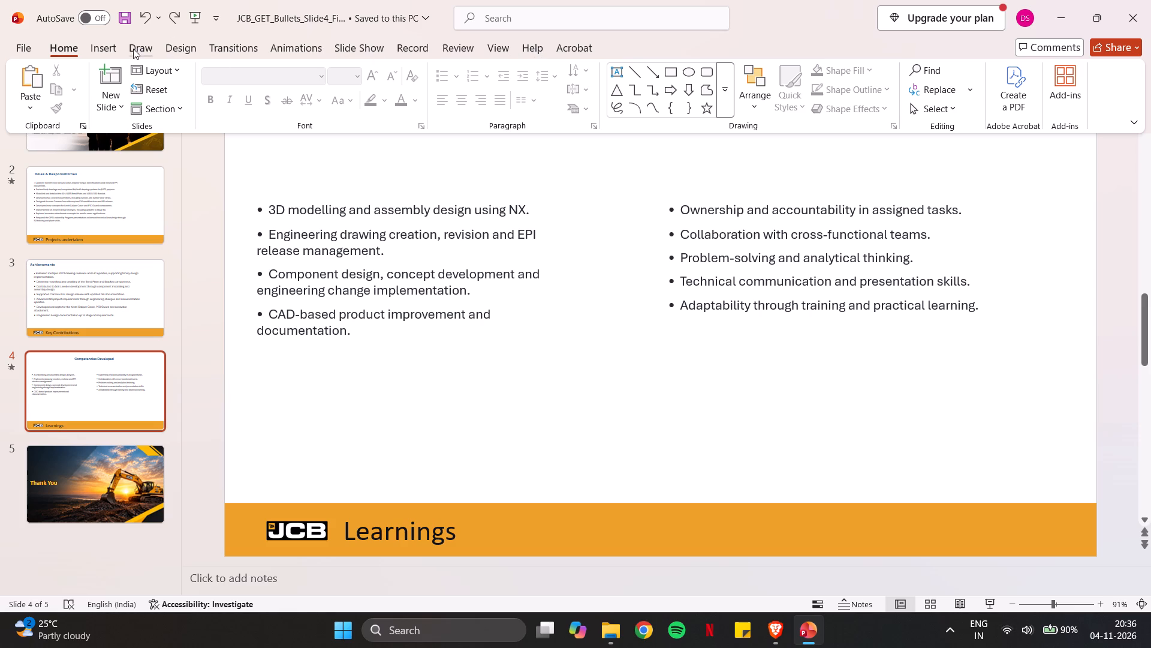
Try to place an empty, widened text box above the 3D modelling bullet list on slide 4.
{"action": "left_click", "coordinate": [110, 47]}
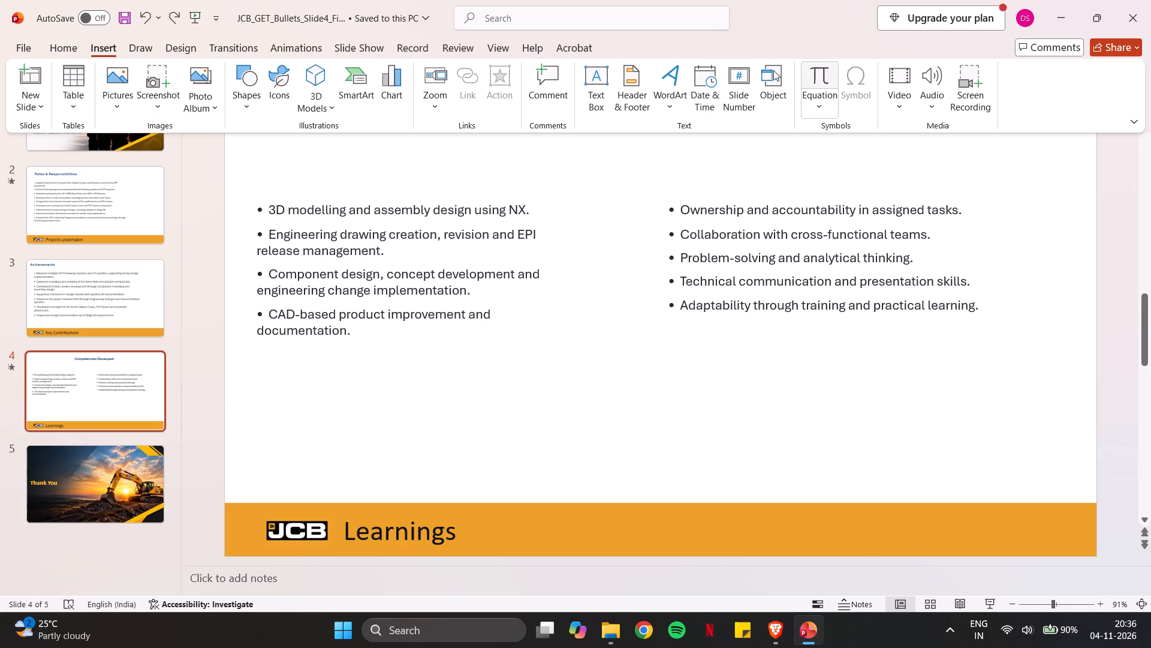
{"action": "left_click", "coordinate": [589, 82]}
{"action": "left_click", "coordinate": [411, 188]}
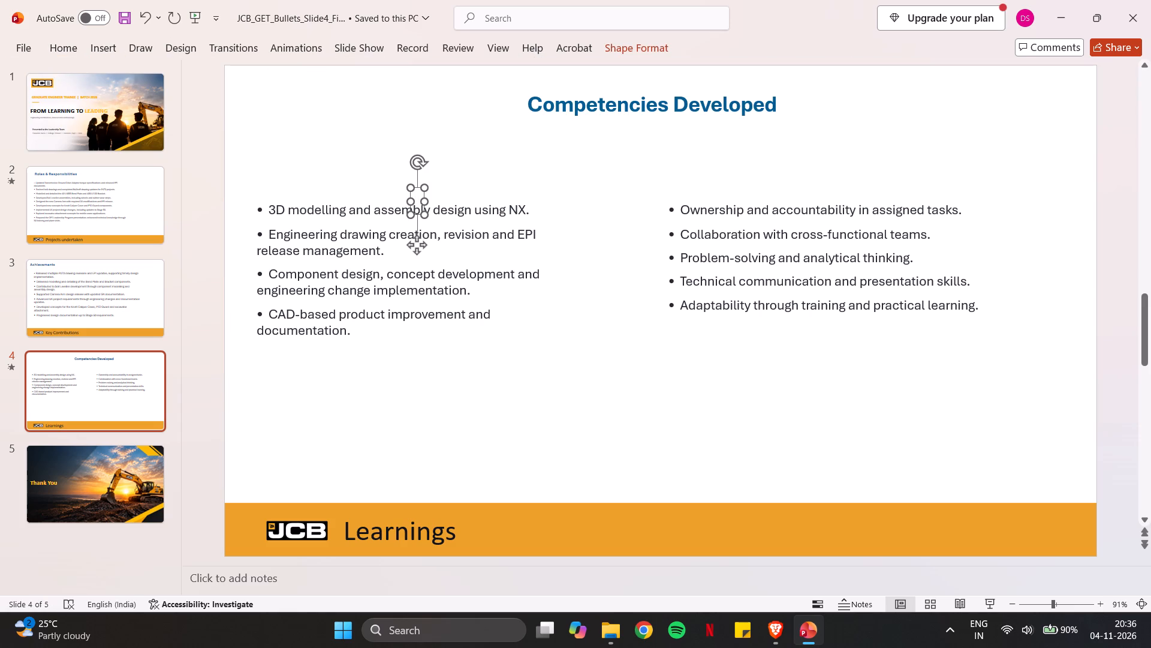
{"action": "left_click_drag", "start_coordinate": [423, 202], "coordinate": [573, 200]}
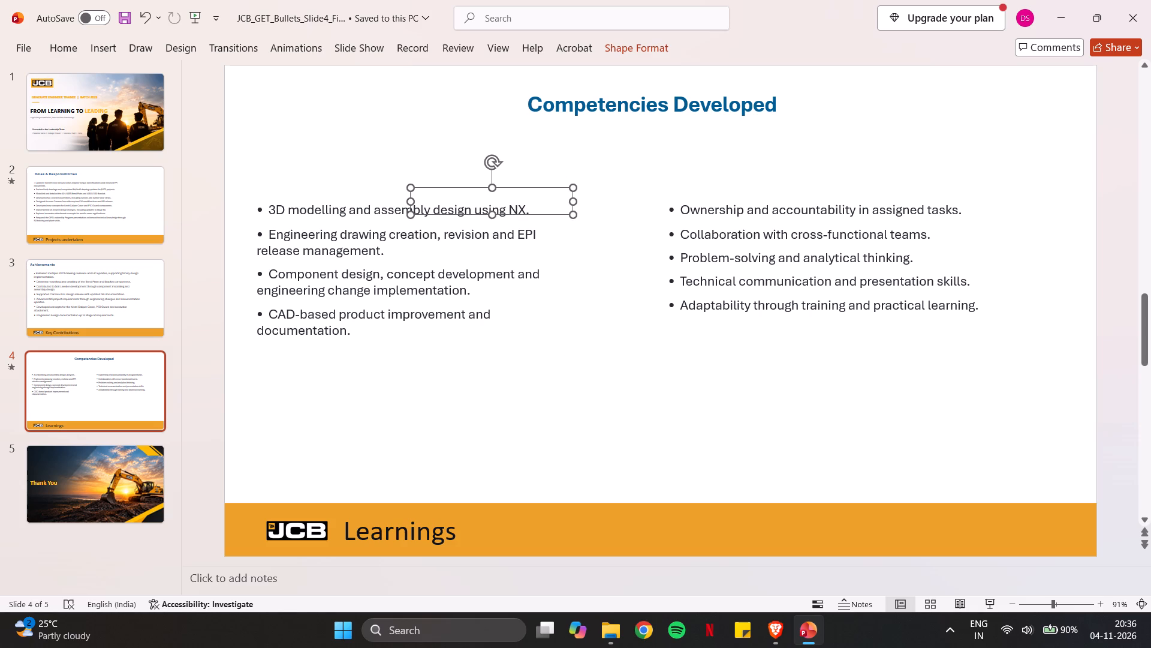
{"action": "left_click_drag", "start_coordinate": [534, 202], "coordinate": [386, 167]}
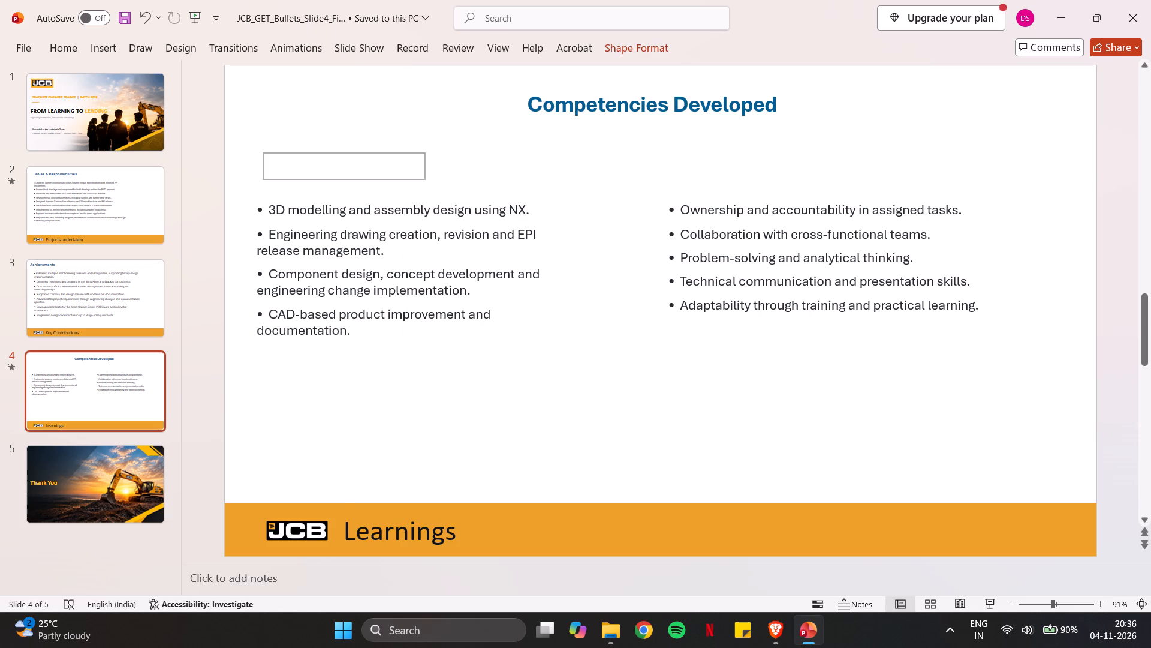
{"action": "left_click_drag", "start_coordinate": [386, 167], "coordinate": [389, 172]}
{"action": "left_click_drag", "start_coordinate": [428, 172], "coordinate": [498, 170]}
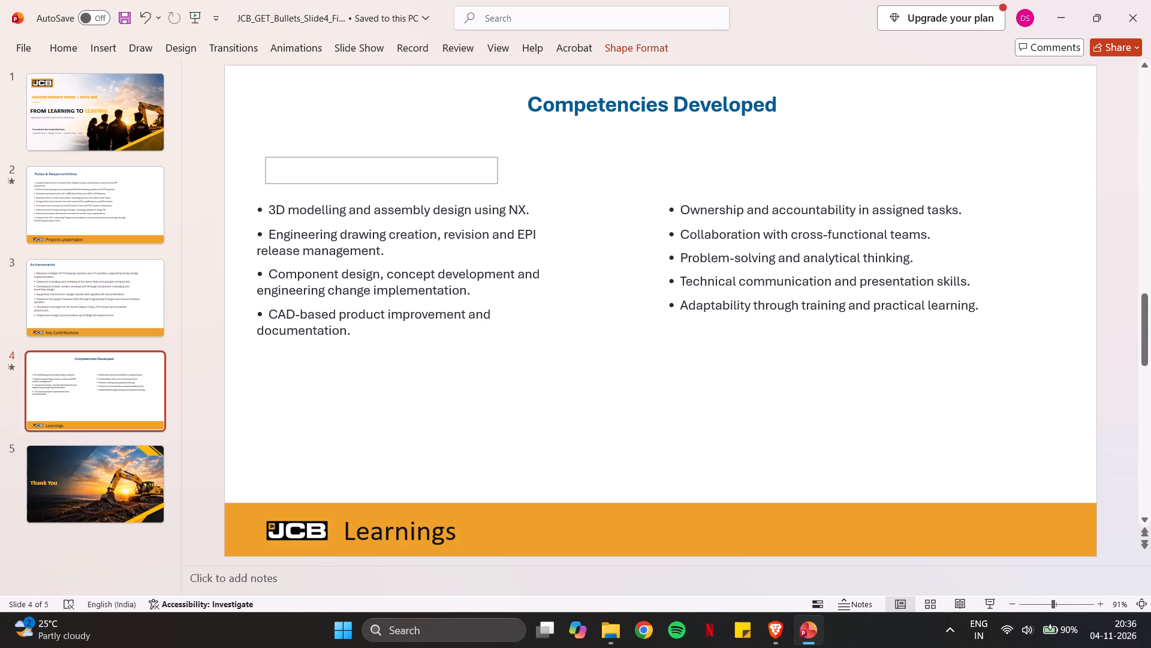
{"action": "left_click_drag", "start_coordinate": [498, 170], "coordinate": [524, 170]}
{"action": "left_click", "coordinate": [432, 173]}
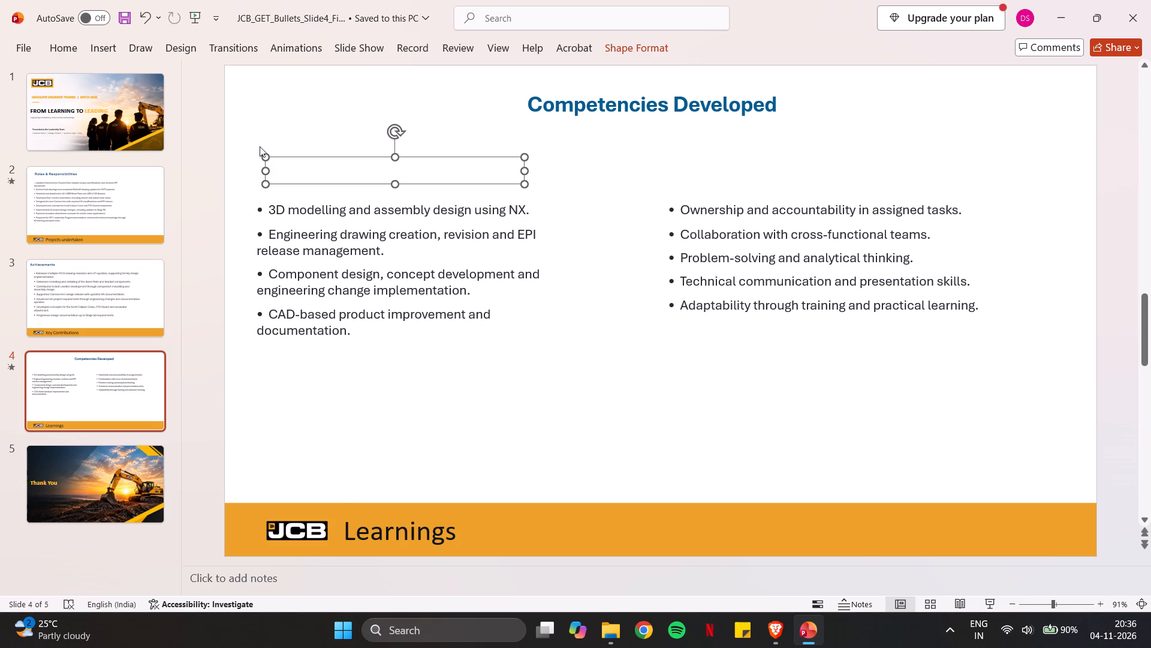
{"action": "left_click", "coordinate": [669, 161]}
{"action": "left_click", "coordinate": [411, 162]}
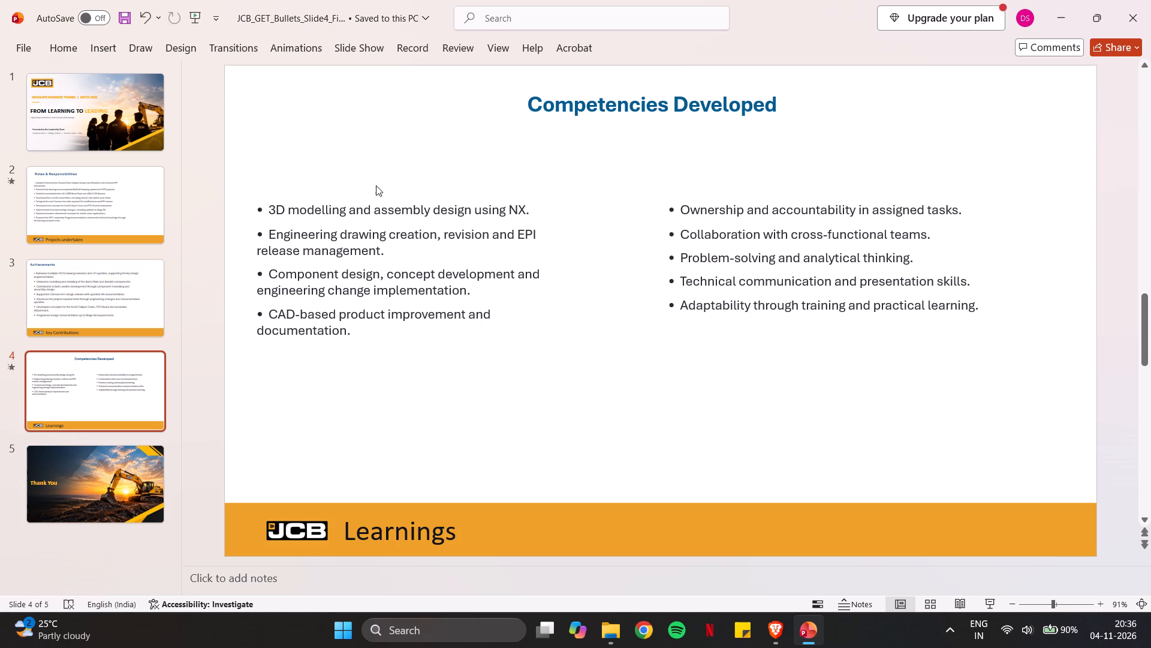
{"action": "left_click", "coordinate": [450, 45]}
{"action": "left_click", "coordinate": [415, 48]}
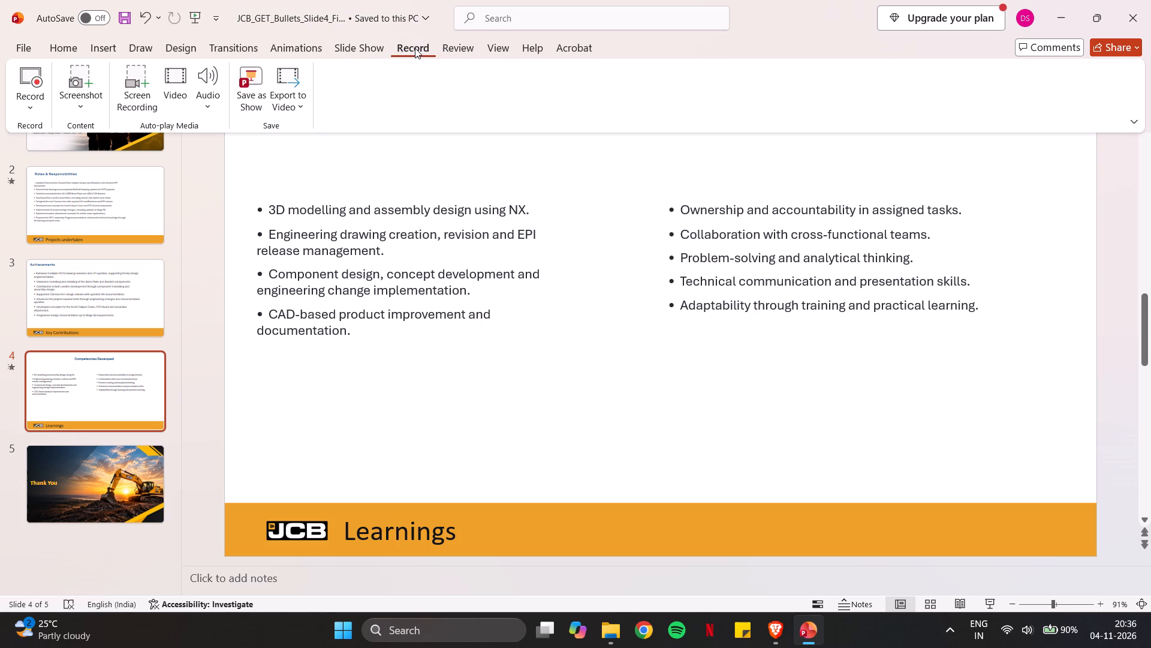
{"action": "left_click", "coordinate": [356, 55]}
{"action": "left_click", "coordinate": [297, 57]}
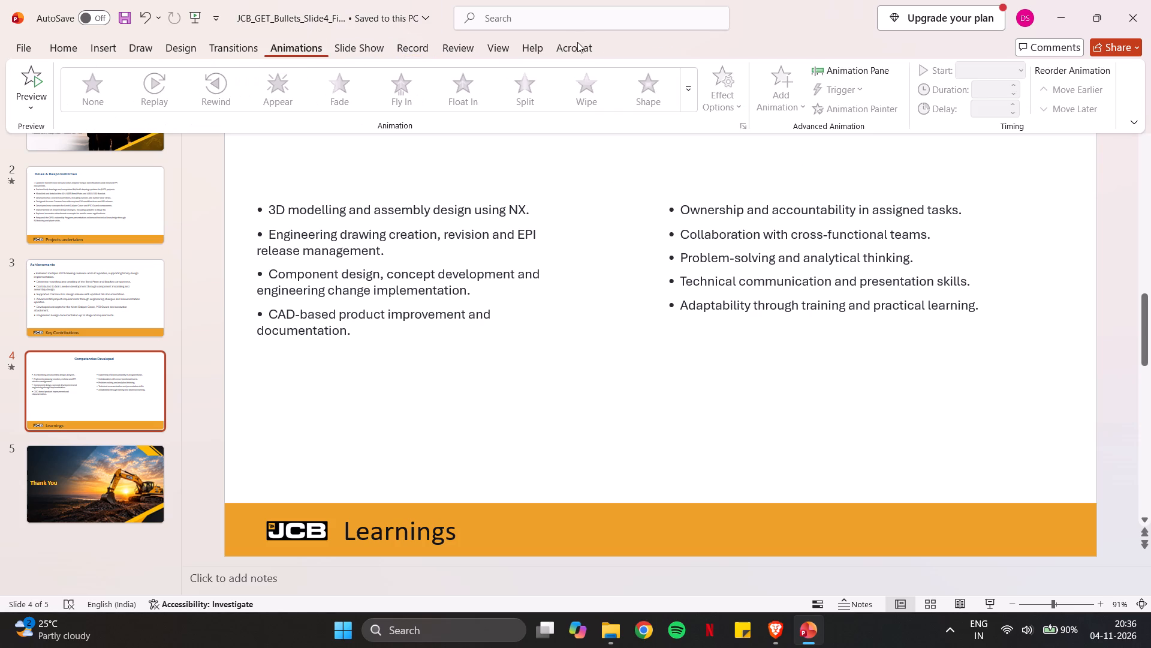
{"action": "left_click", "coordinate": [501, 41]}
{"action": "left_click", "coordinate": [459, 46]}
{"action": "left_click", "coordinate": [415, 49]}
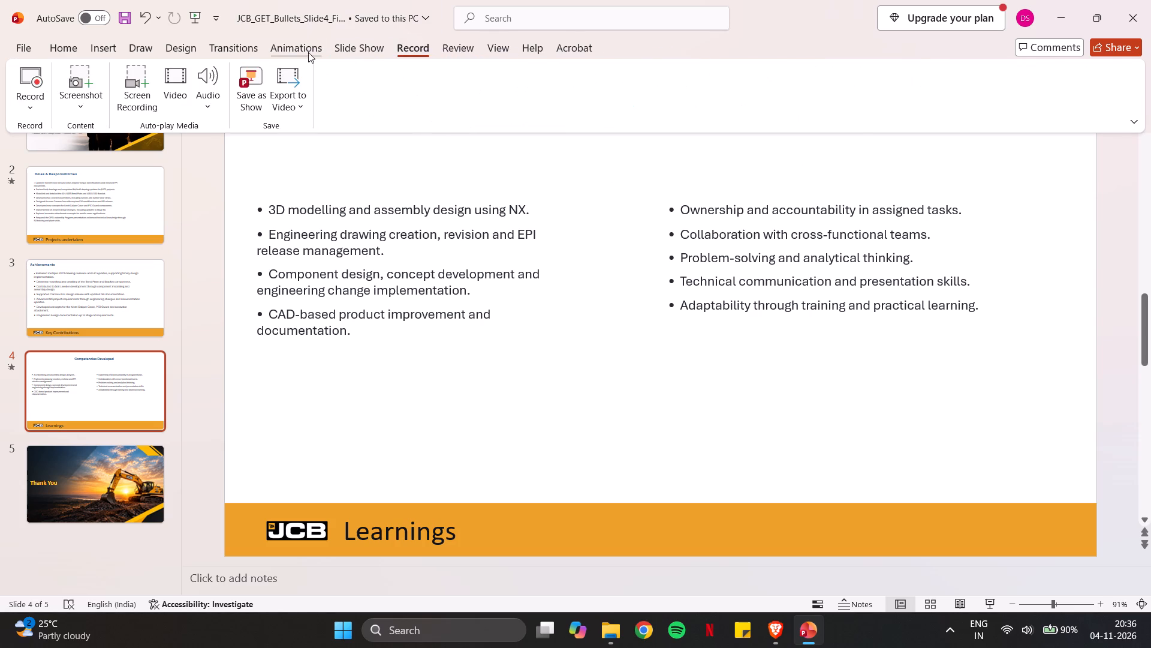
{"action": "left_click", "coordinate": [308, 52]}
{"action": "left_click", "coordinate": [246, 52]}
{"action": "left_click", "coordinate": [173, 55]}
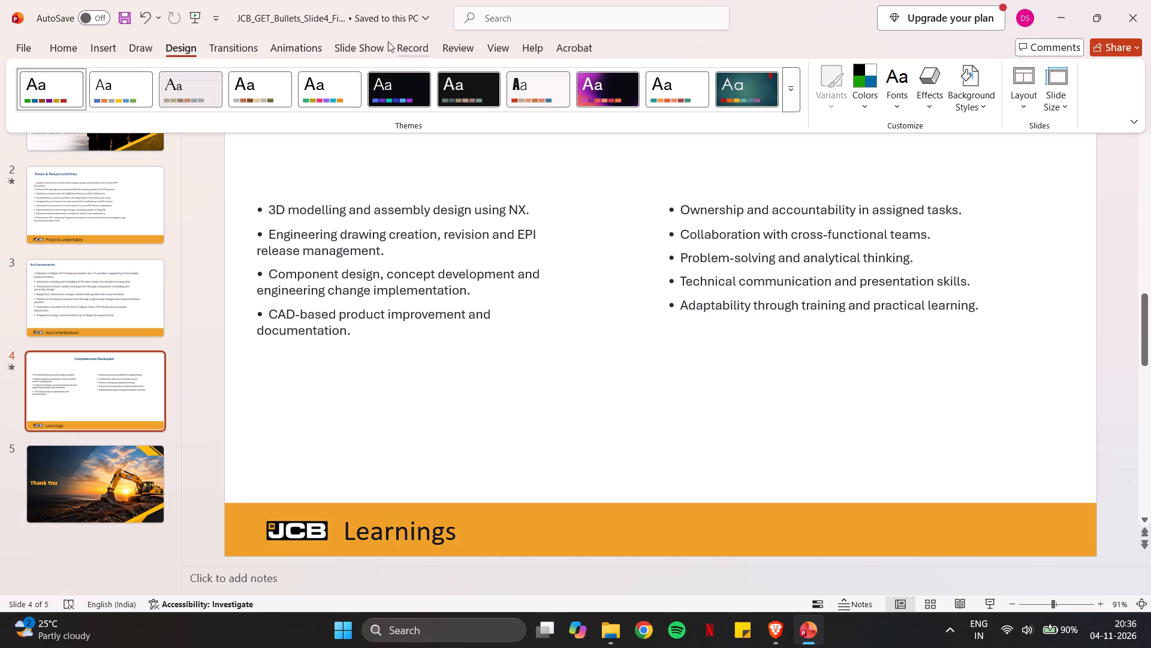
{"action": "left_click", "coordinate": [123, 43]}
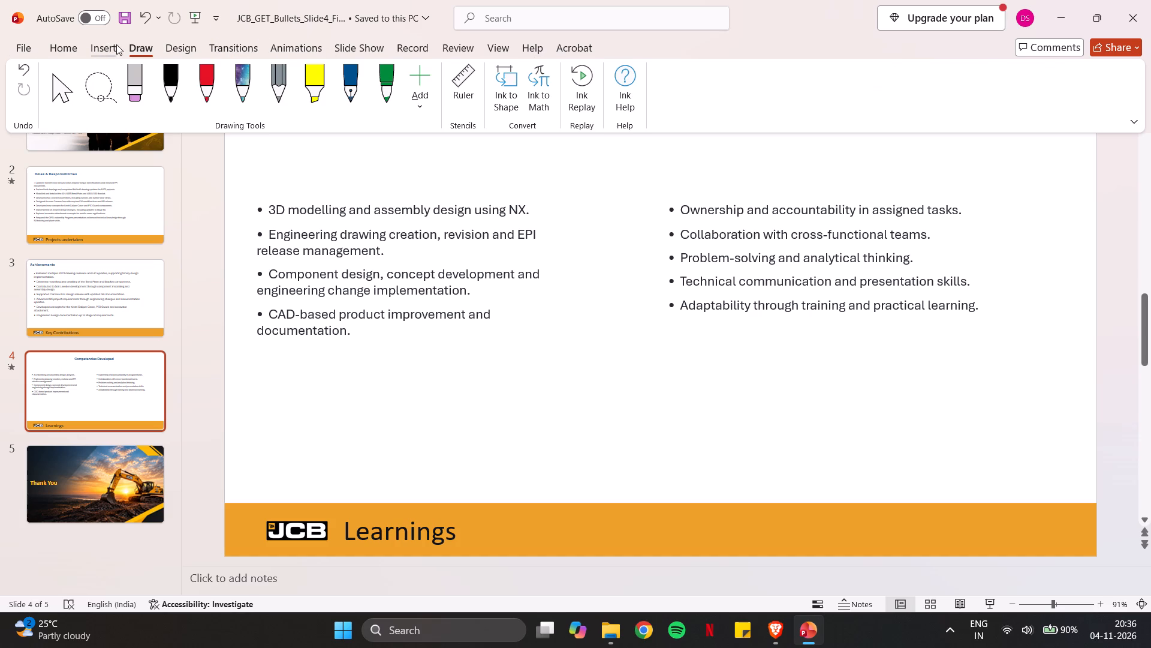
Add a text box reading "Technical" above the 3D modelling bullet list on slide 4.
{"action": "left_click", "coordinate": [116, 44]}
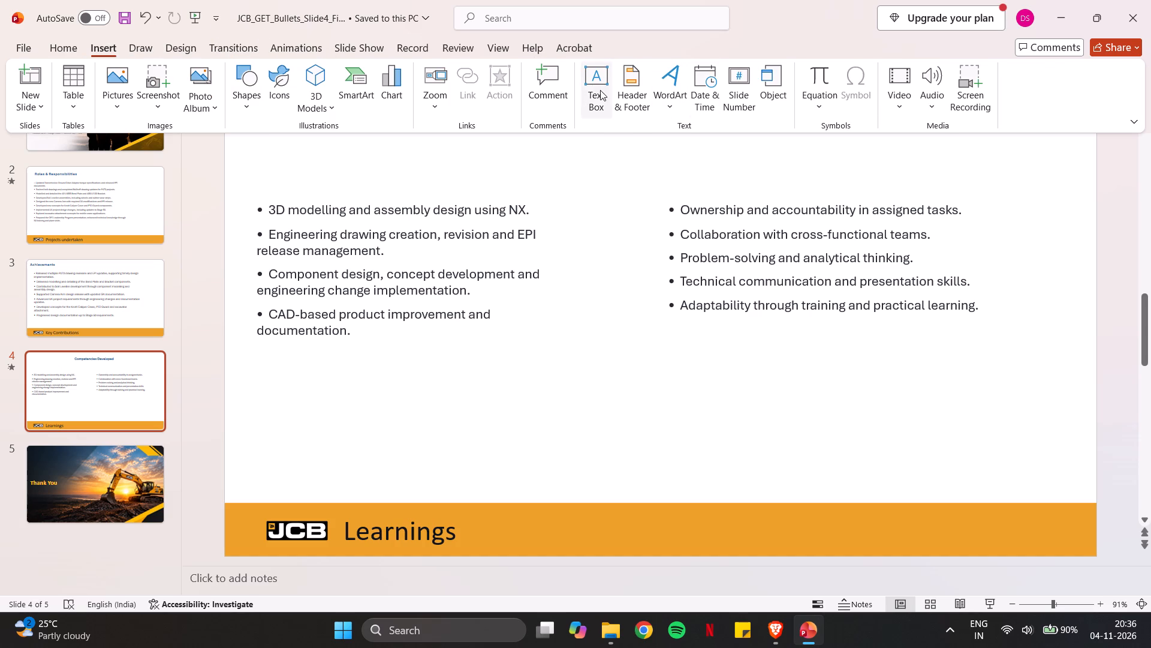
{"action": "left_click", "coordinate": [600, 90]}
{"action": "left_click", "coordinate": [376, 167]}
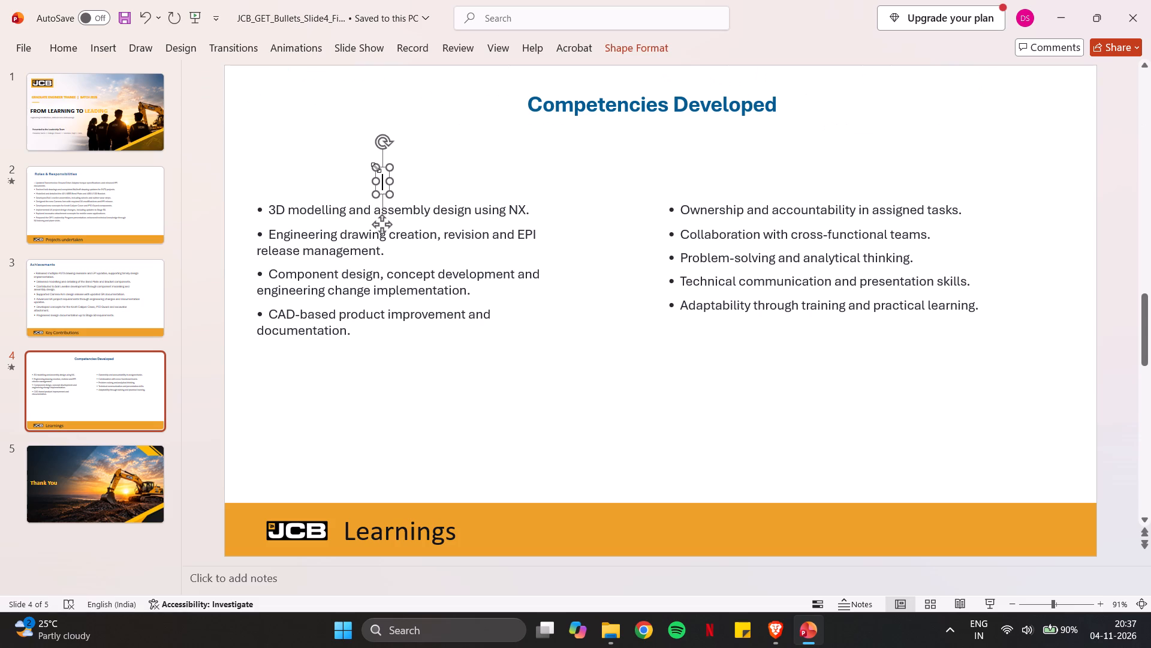
{"action": "key", "text": "t"}
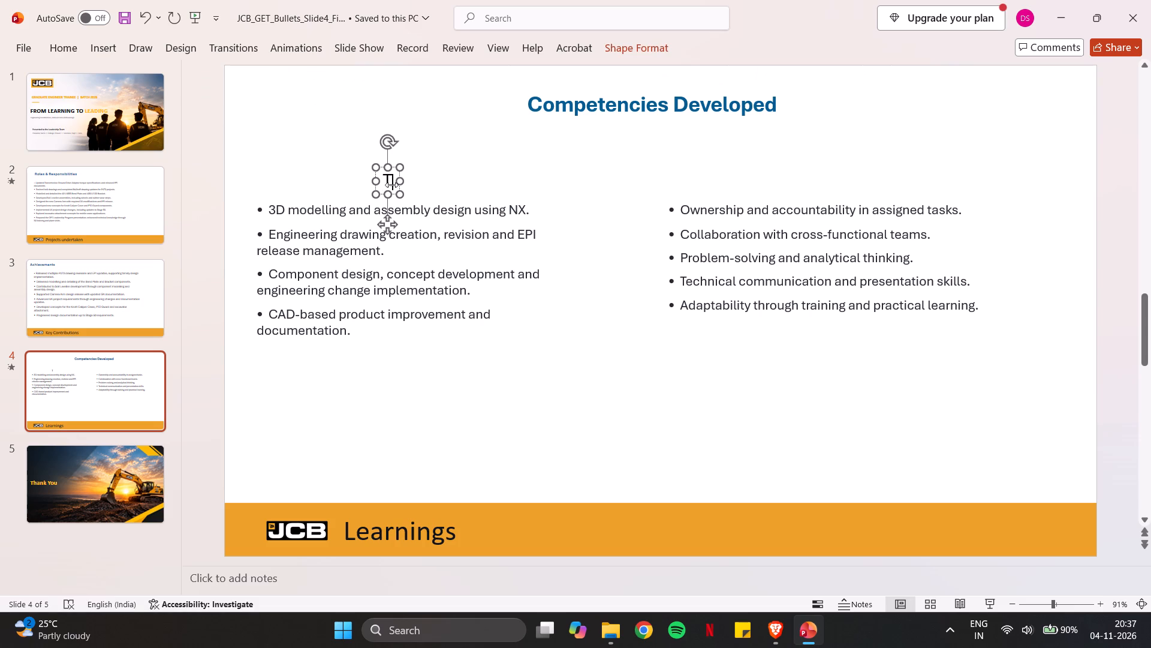
{"action": "type", "text": "echnical"}
{"action": "key", "text": "space"}
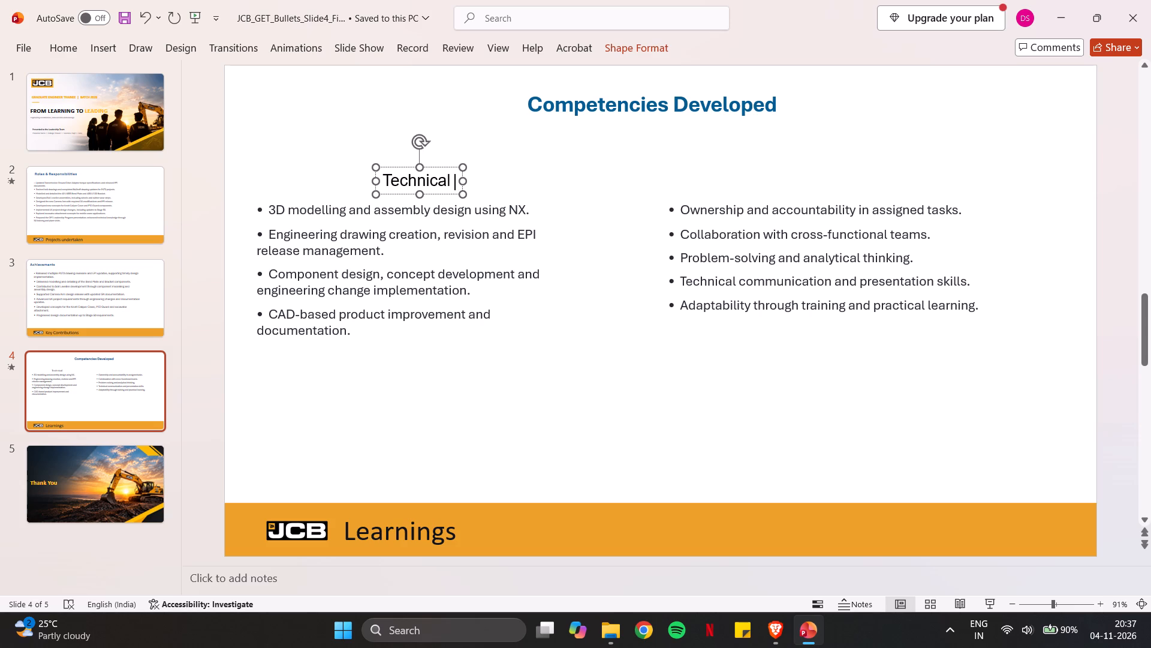
Widen the "Technical" text box and move it near the start of the 3D modelling bullet list, just above it.
{"action": "left_click", "coordinate": [314, 123]}
{"action": "left_click", "coordinate": [391, 185]}
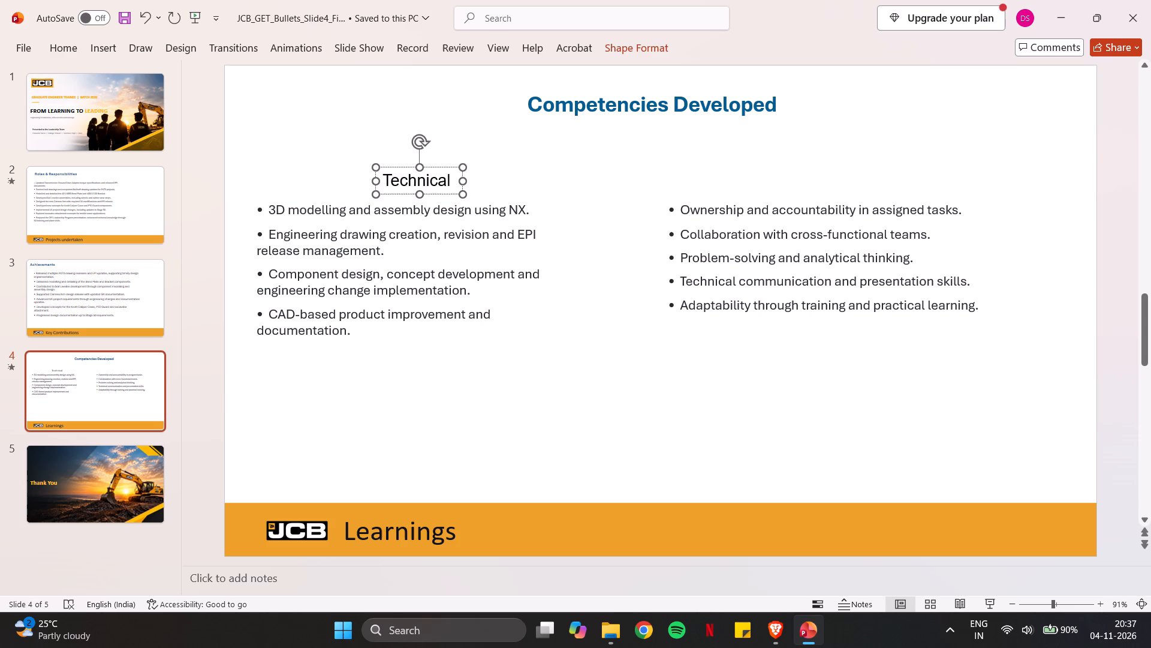
{"action": "left_click_drag", "start_coordinate": [376, 171], "coordinate": [296, 139]}
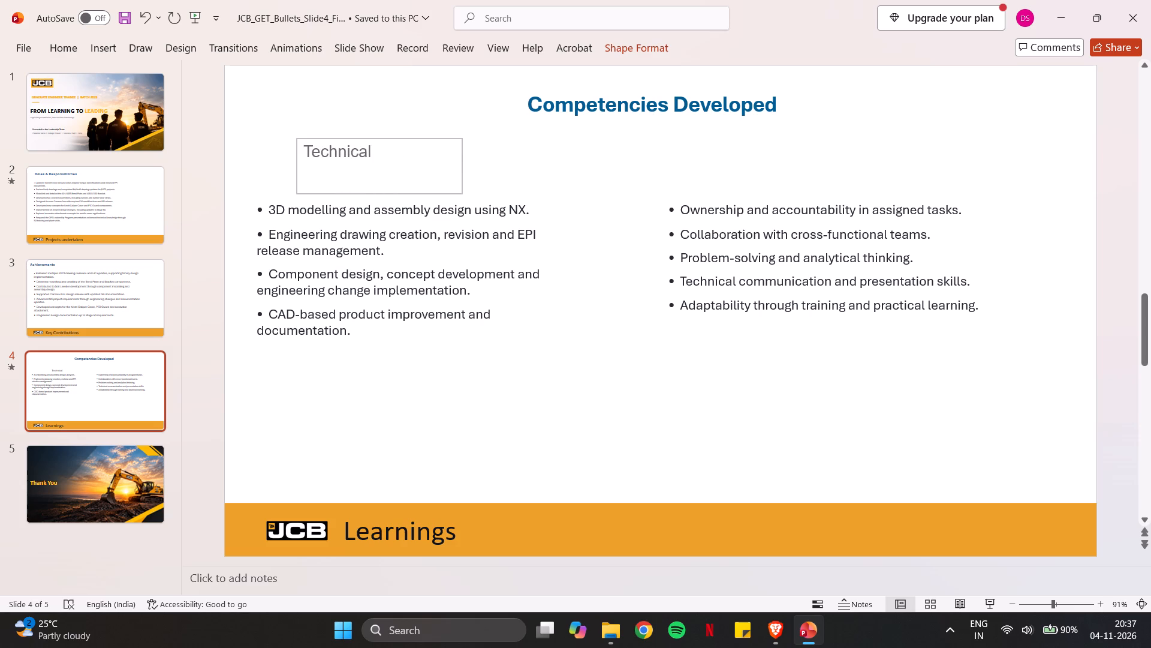
{"action": "left_click_drag", "start_coordinate": [296, 139], "coordinate": [292, 169]}
{"action": "left_click_drag", "start_coordinate": [400, 181], "coordinate": [394, 178]}
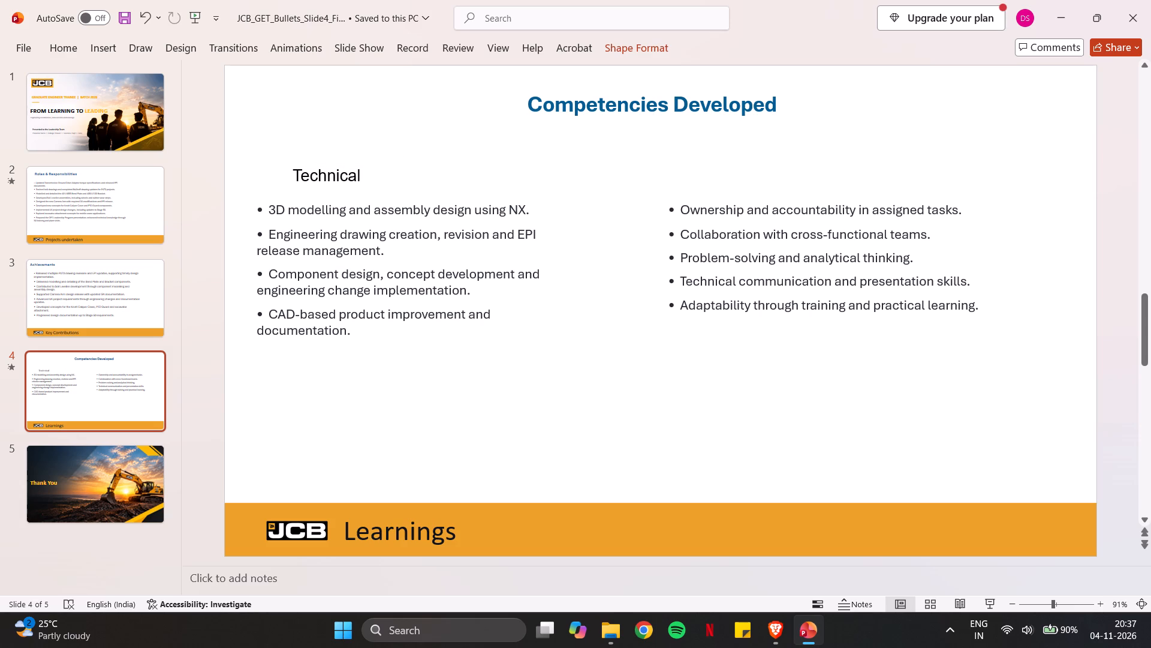
{"action": "left_click_drag", "start_coordinate": [394, 178], "coordinate": [382, 167]}
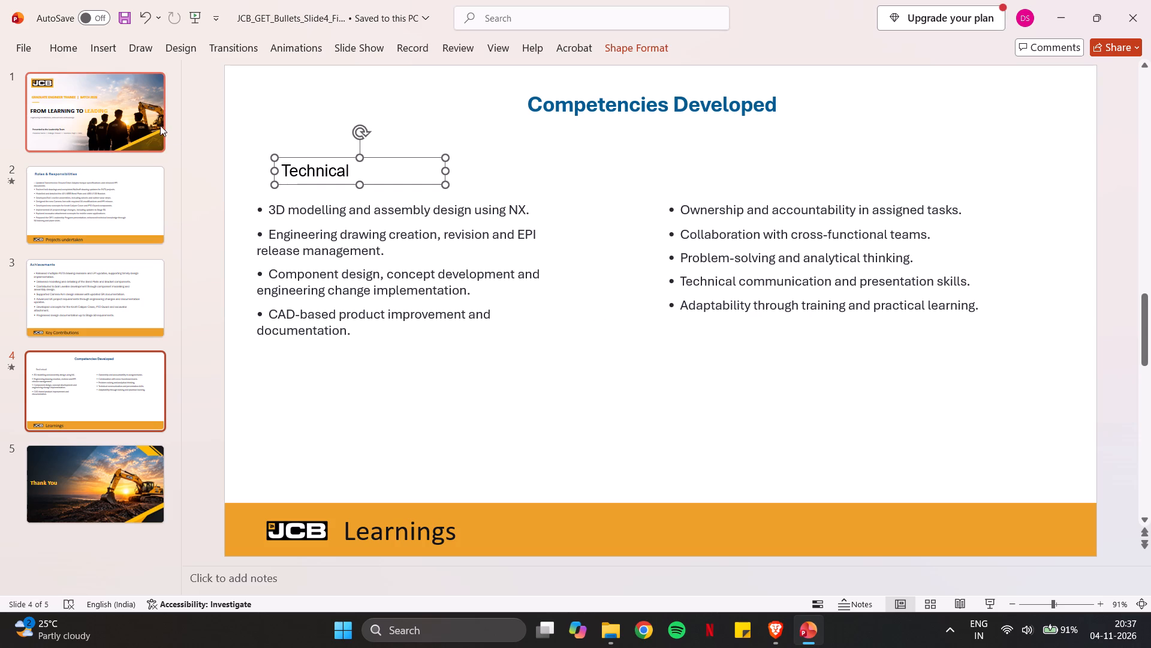
Add a text box reading "Behavioural" above the Ownership and accountability bullet list, level with the "Technical" label.
{"action": "left_click", "coordinate": [85, 47]}
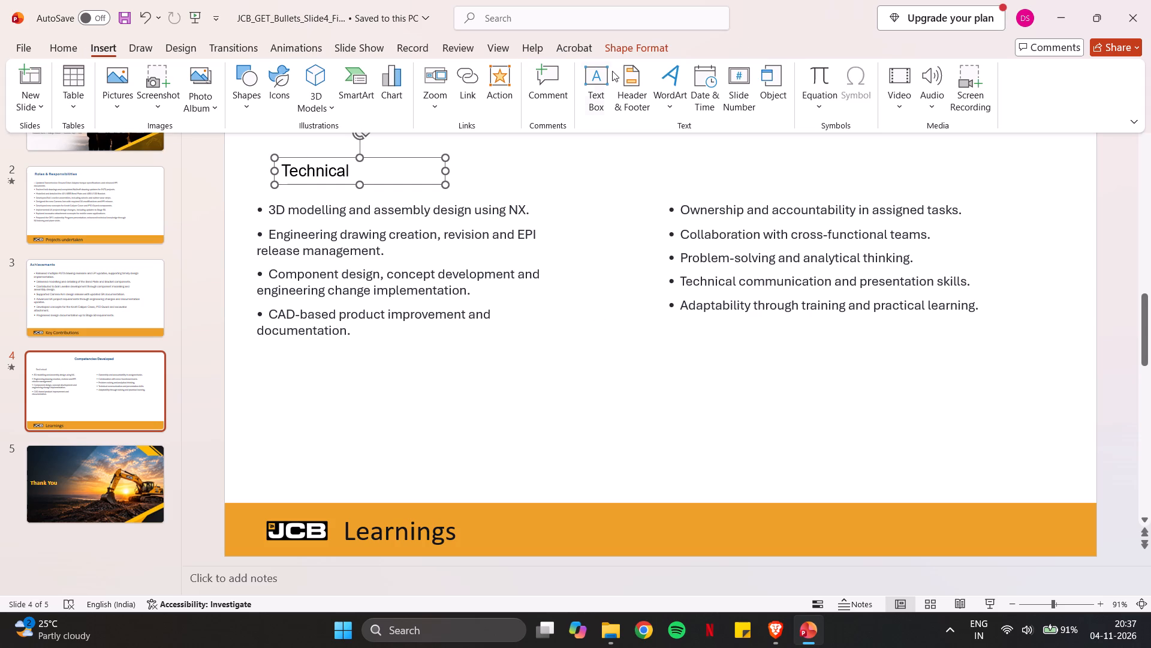
{"action": "left_click", "coordinate": [586, 78]}
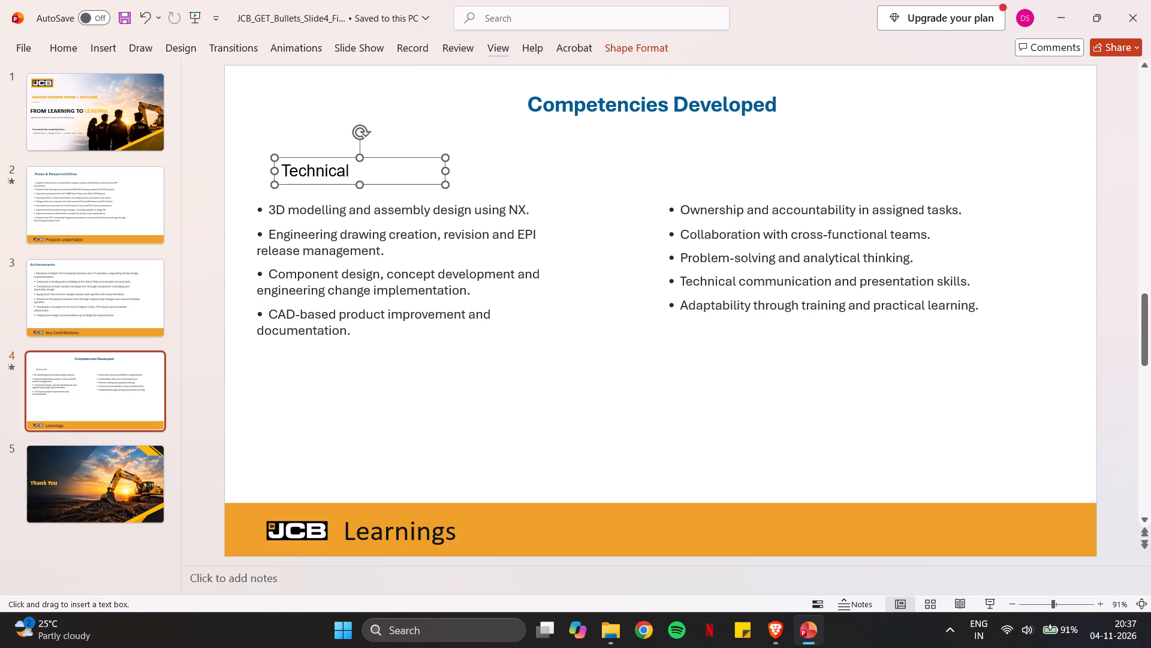
{"action": "left_click", "coordinate": [719, 165]}
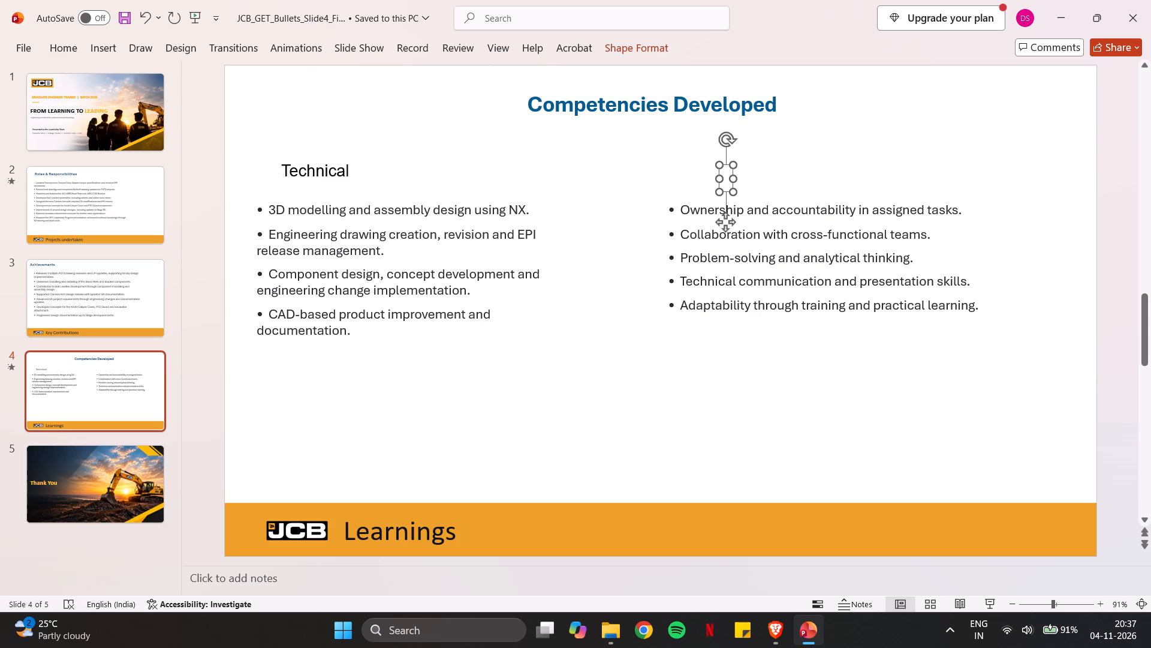
{"action": "left_click_drag", "start_coordinate": [729, 187], "coordinate": [727, 179]}
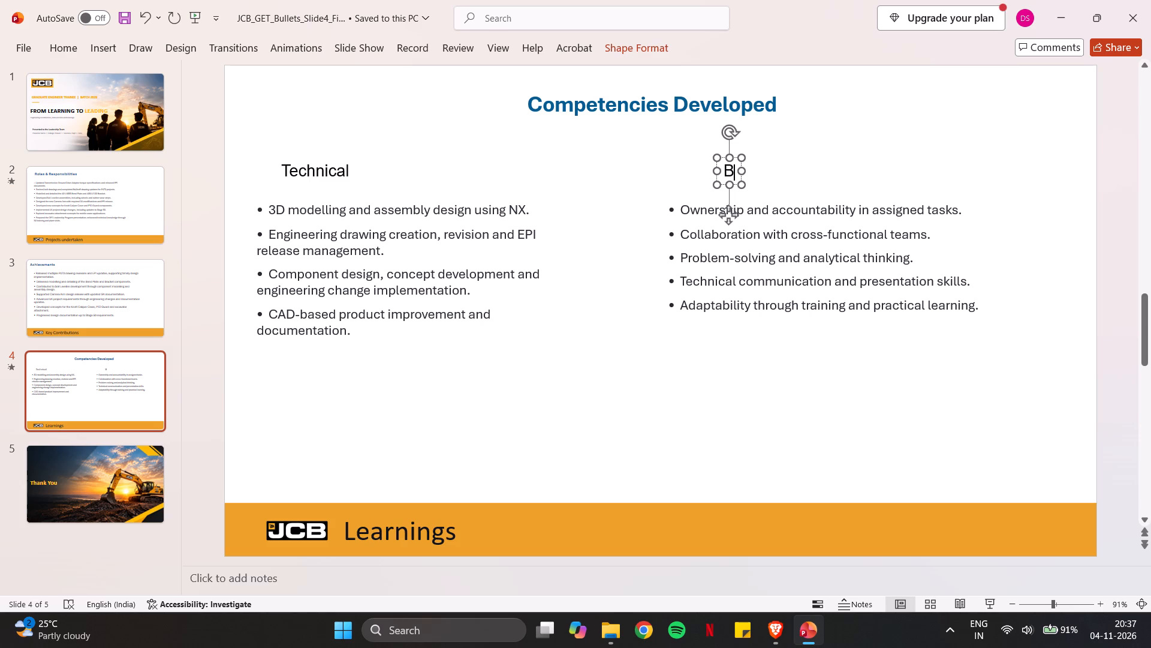
{"action": "type", "text": "ehv"}
{"action": "key", "text": "BackSpace"}
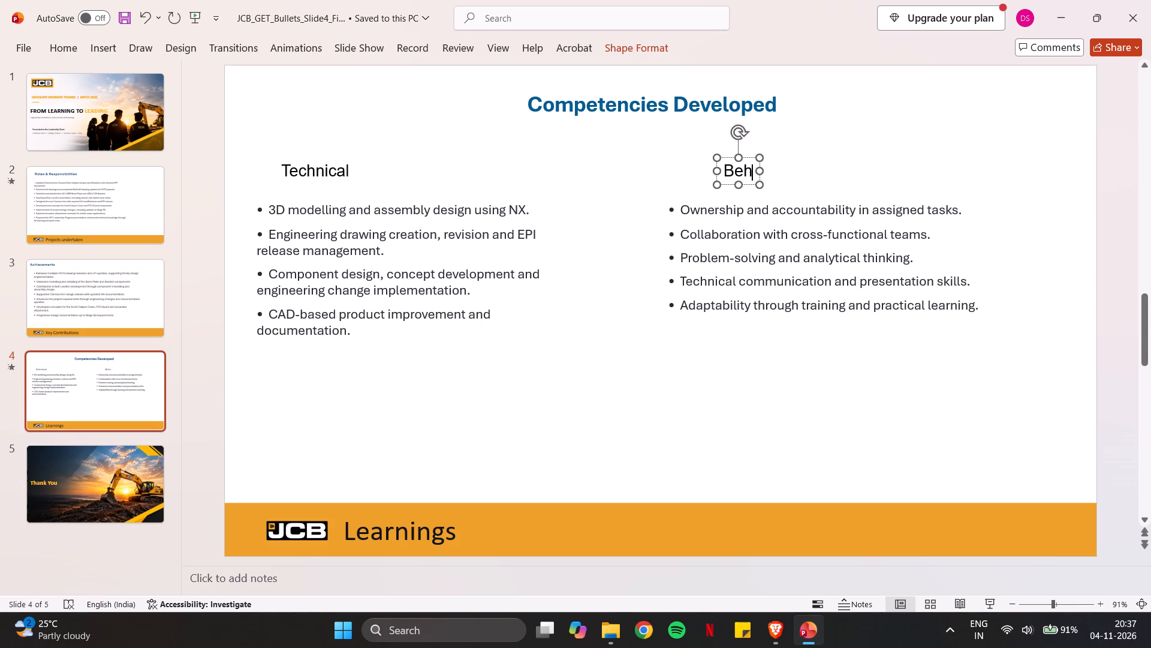
{"action": "type", "text": "avio"}
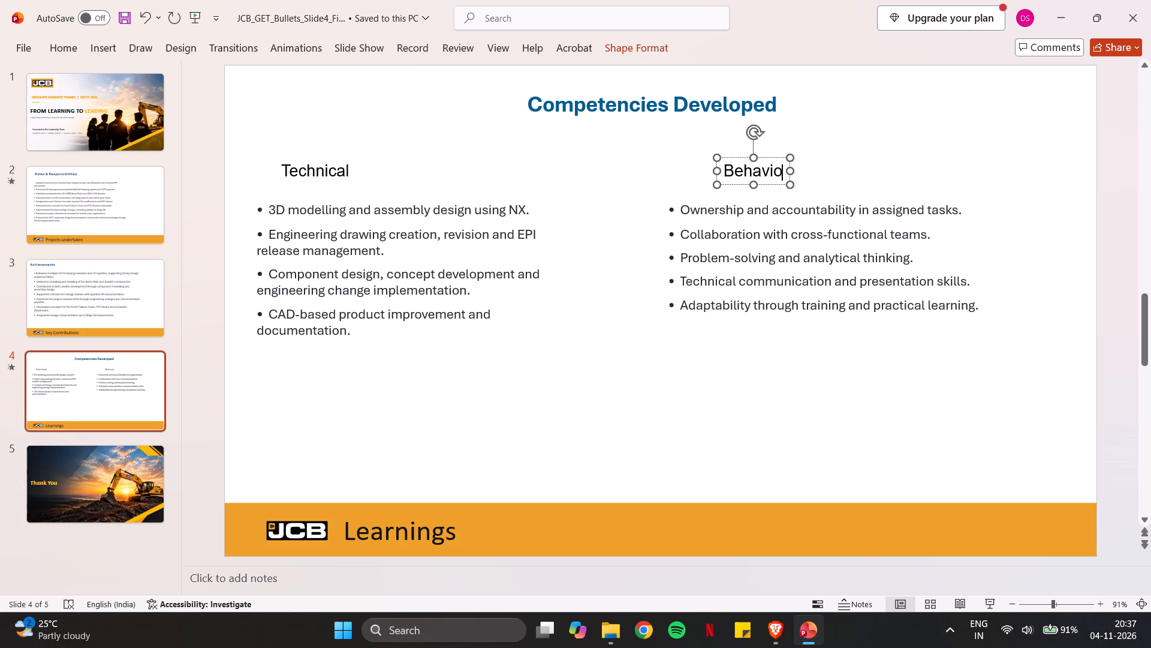
{"action": "key", "text": "BackSpace"}
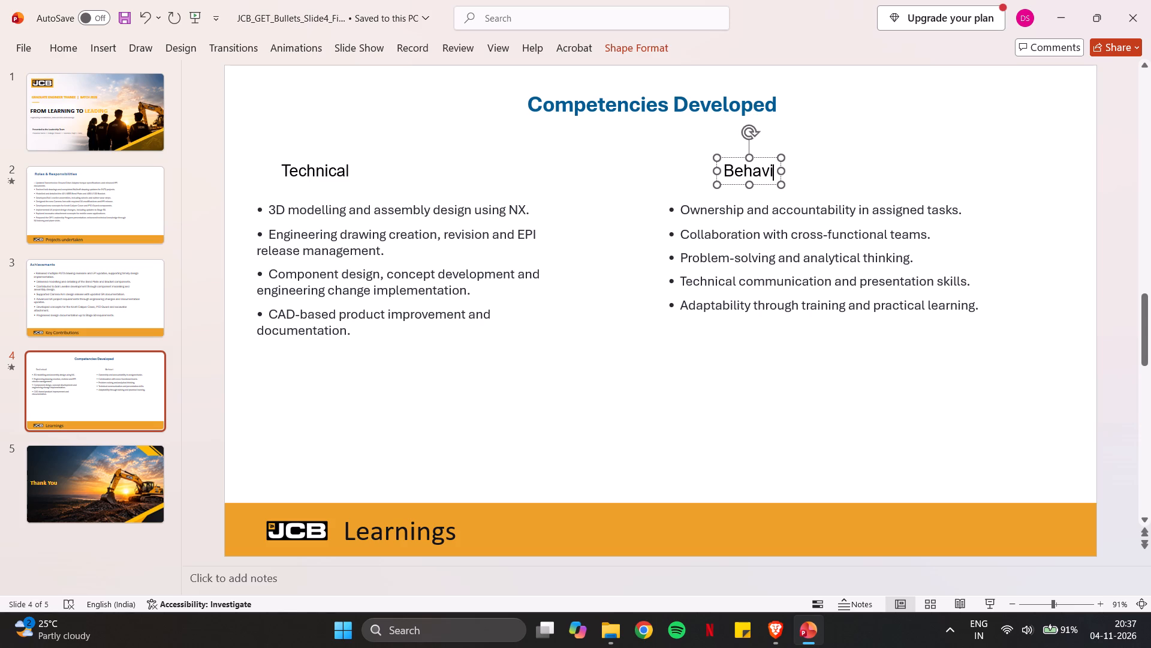
{"action": "key", "text": "o"}
{"action": "type", "text": "ural"}
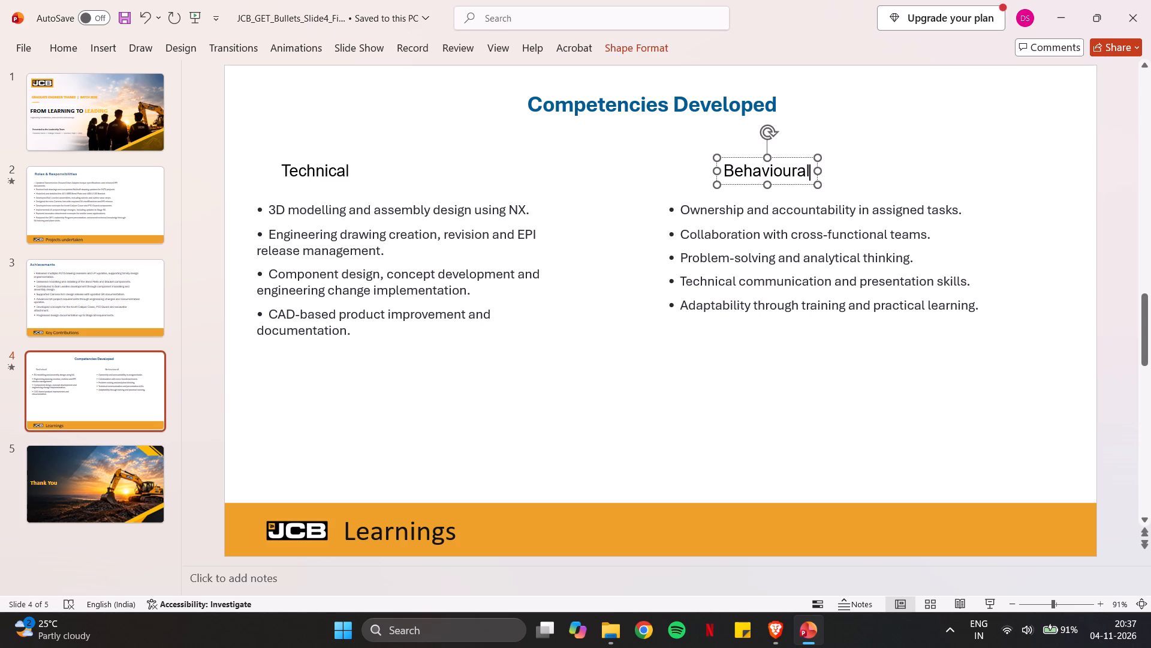
{"action": "left_click", "coordinate": [577, 166]}
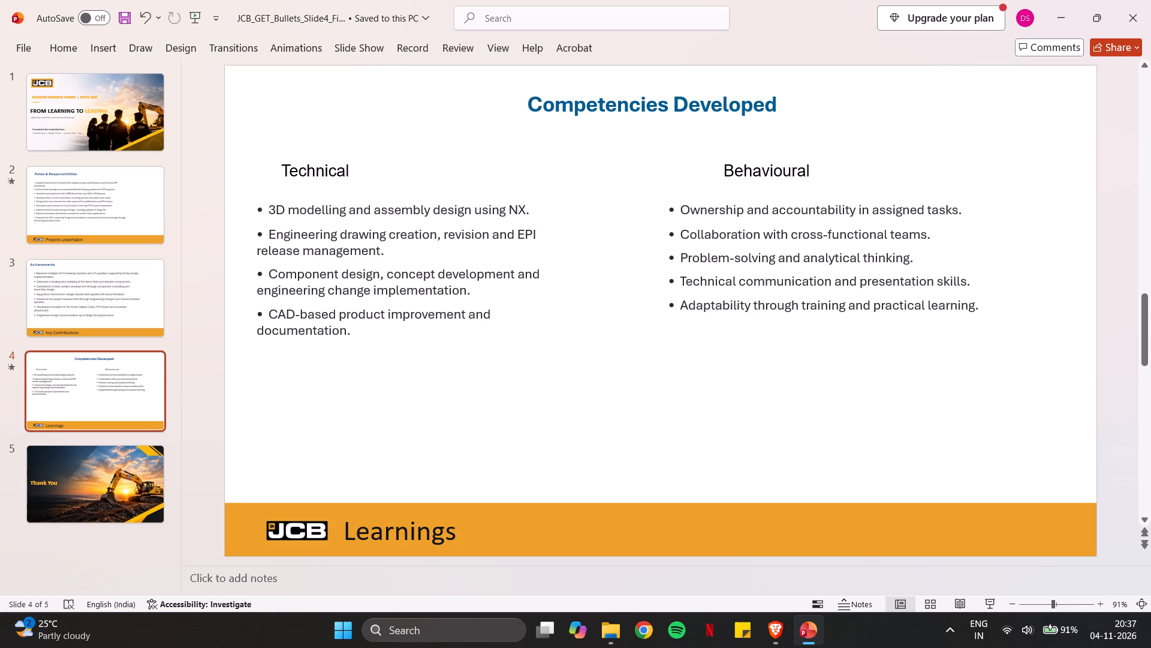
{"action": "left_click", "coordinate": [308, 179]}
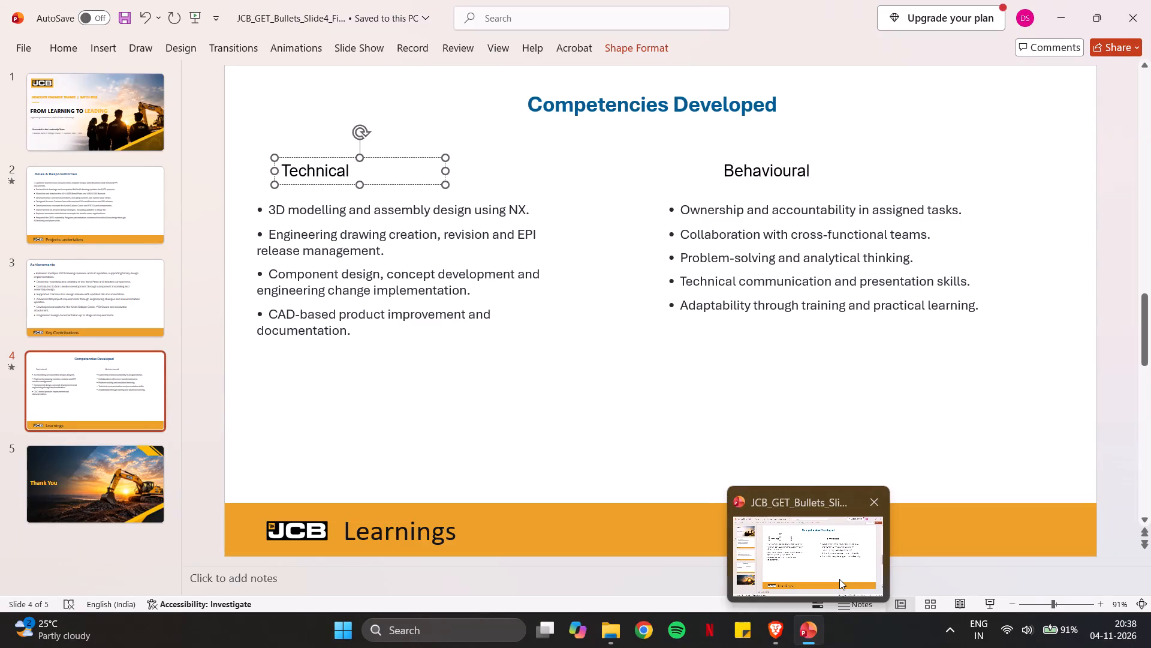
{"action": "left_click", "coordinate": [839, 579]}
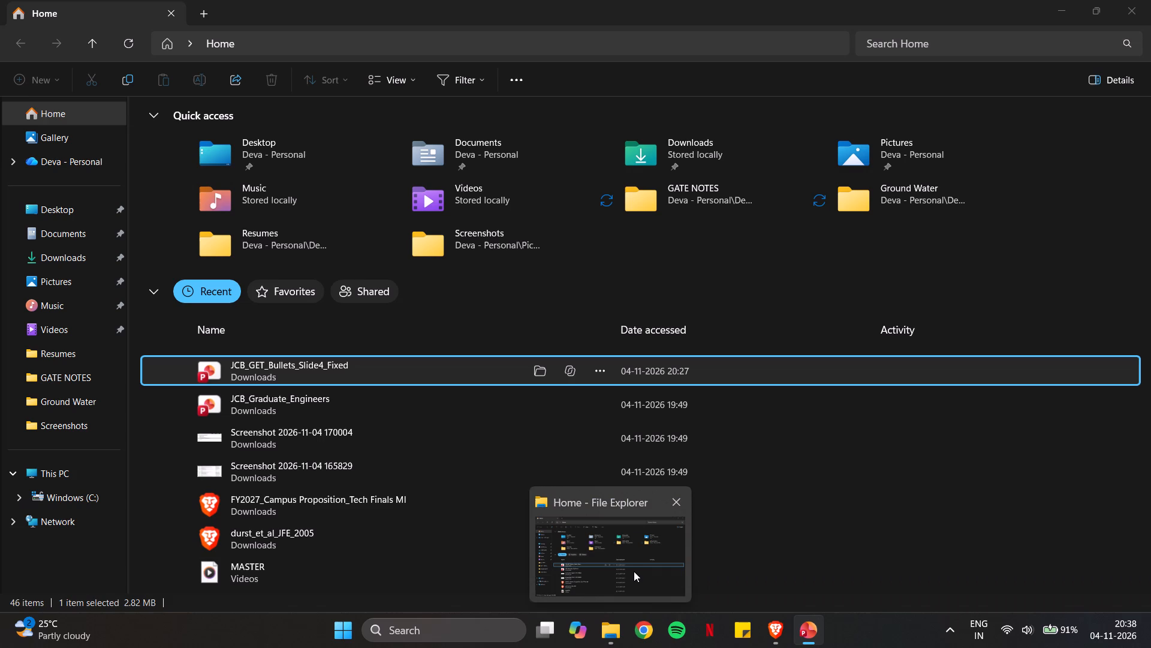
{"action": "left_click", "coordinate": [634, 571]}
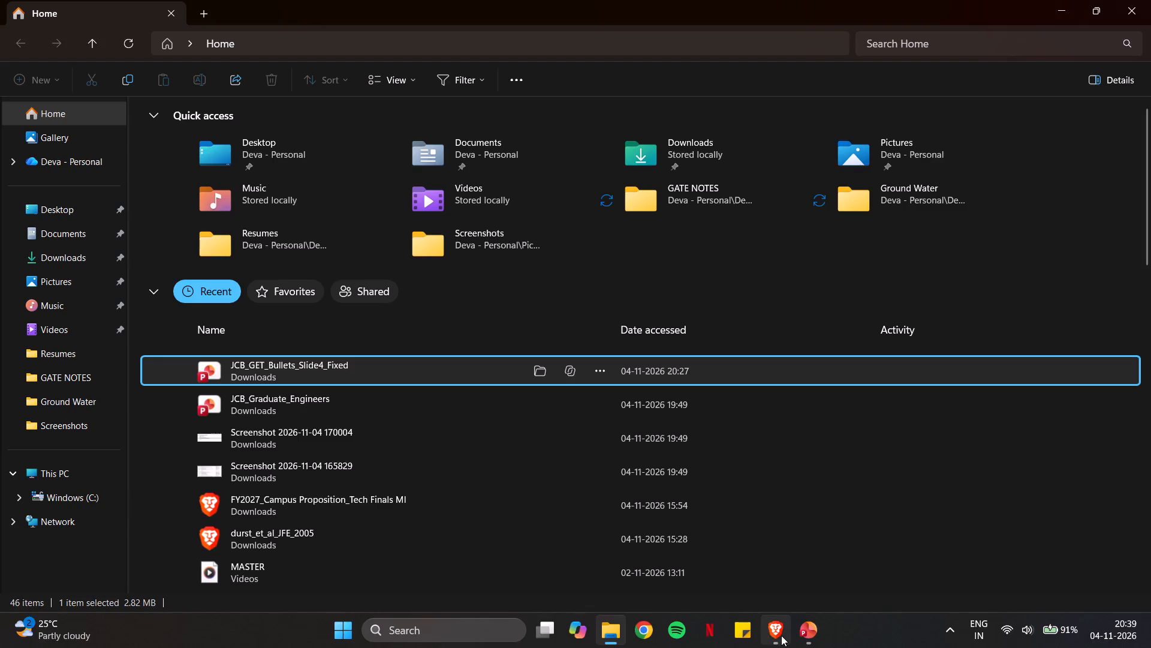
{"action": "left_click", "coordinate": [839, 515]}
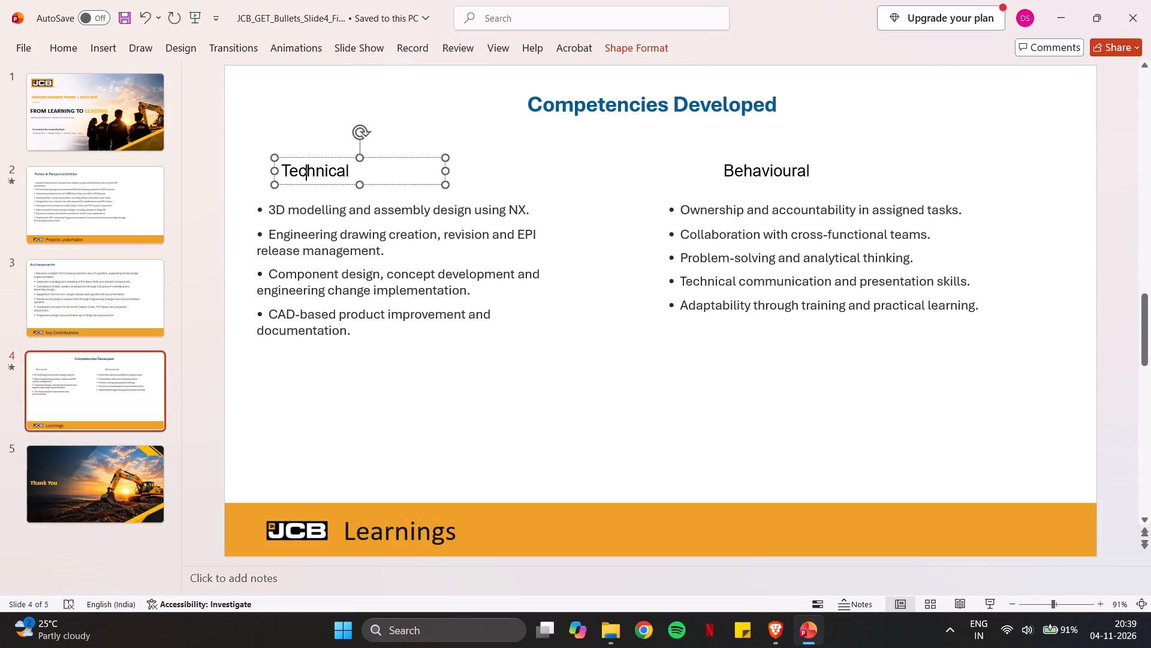
Apply the "Competencies Developed" title's font, Aptos Display, to the "Technical" subheading on slide 4.
{"action": "left_click", "coordinate": [651, 105]}
{"action": "right_click", "coordinate": [651, 105]}
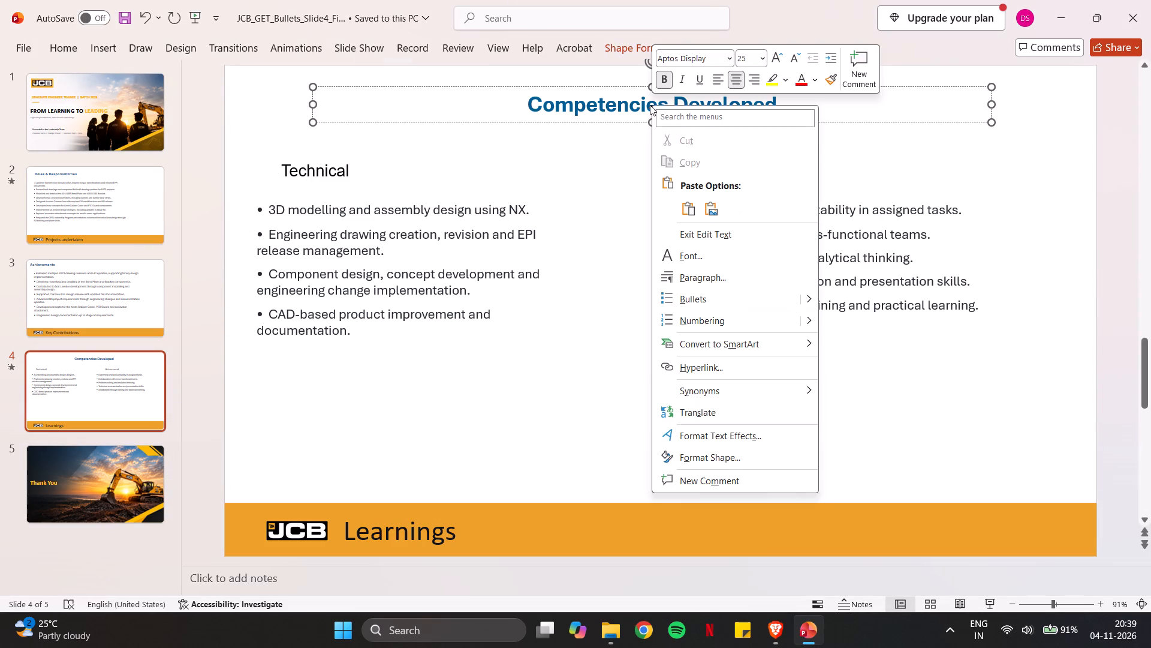
{"action": "triple_click", "coordinate": [706, 58]}
{"action": "left_click", "coordinate": [706, 58]}
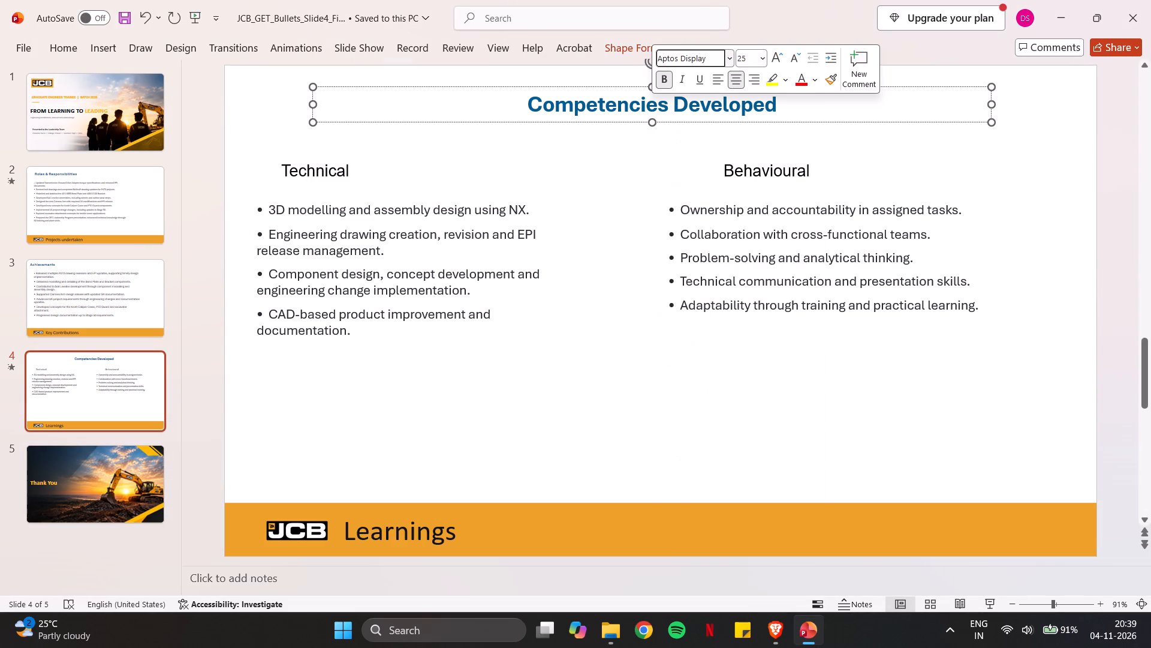
{"action": "double_click", "coordinate": [703, 60]}
{"action": "left_click", "coordinate": [703, 60]}
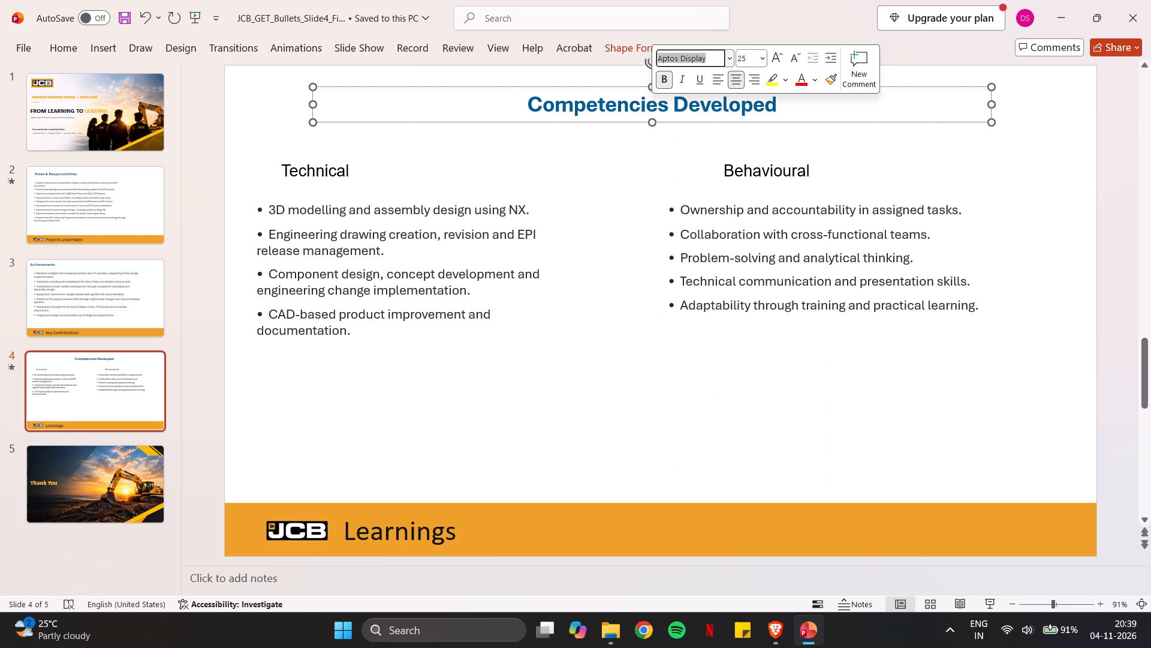
{"action": "key", "text": "ctrl+c"}
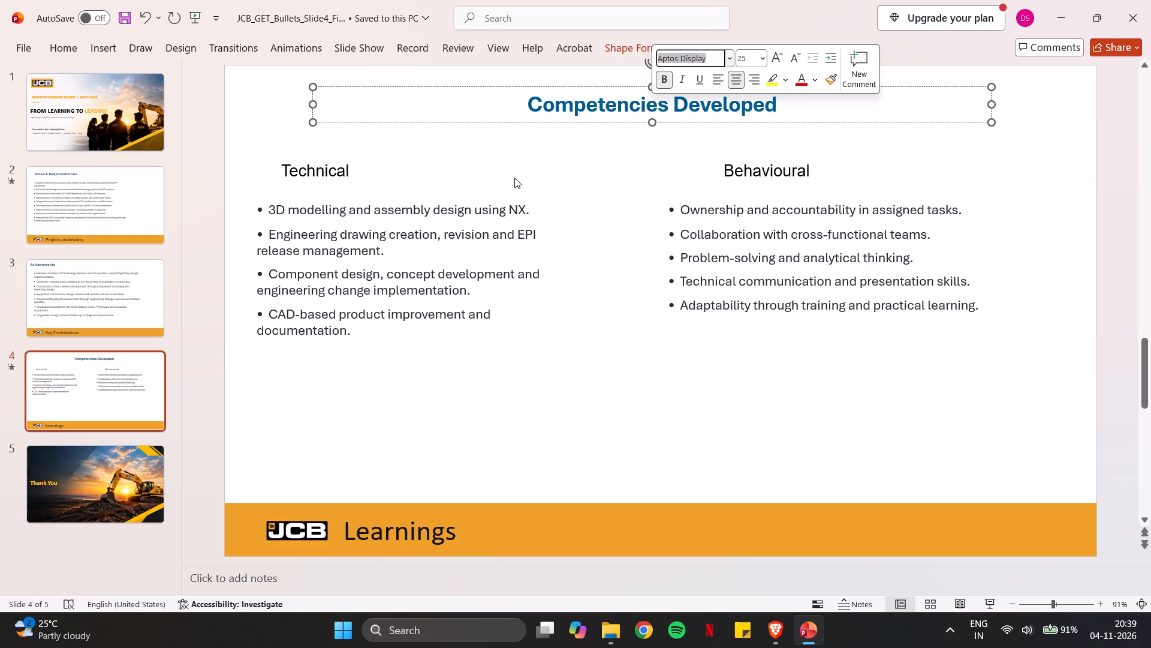
{"action": "left_click", "coordinate": [513, 176]}
{"action": "triple_click", "coordinate": [332, 176]}
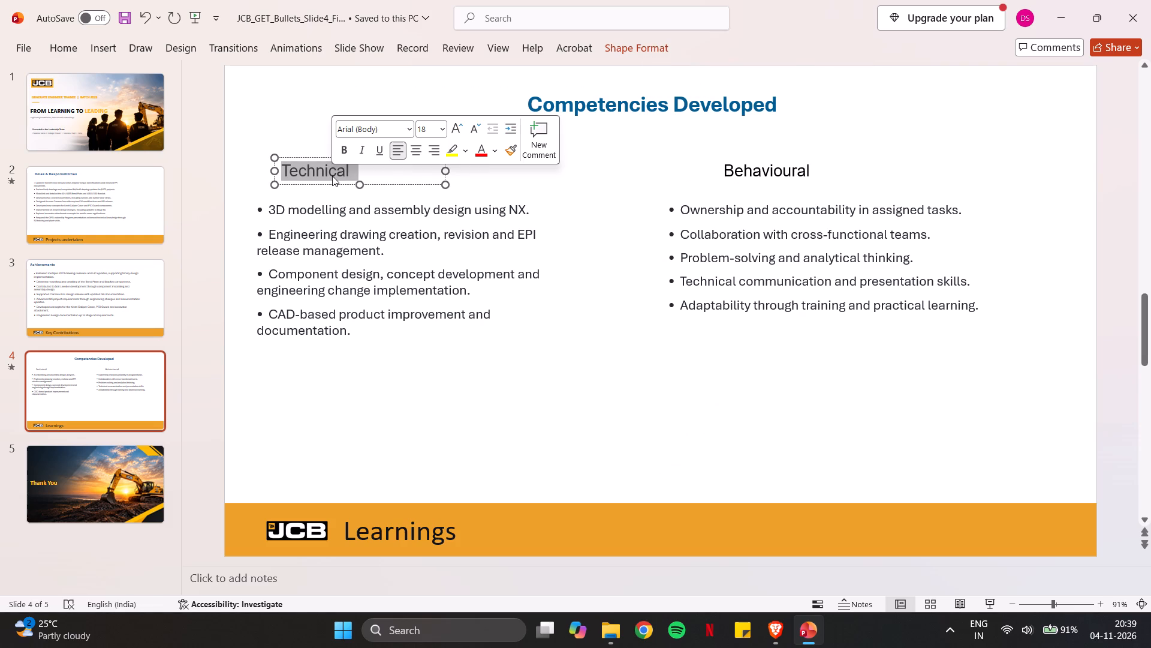
{"action": "left_click", "coordinate": [391, 131]}
{"action": "key", "text": "BackSpace"}
{"action": "key", "text": "ctrl+v"}
{"action": "key", "text": "Return"}
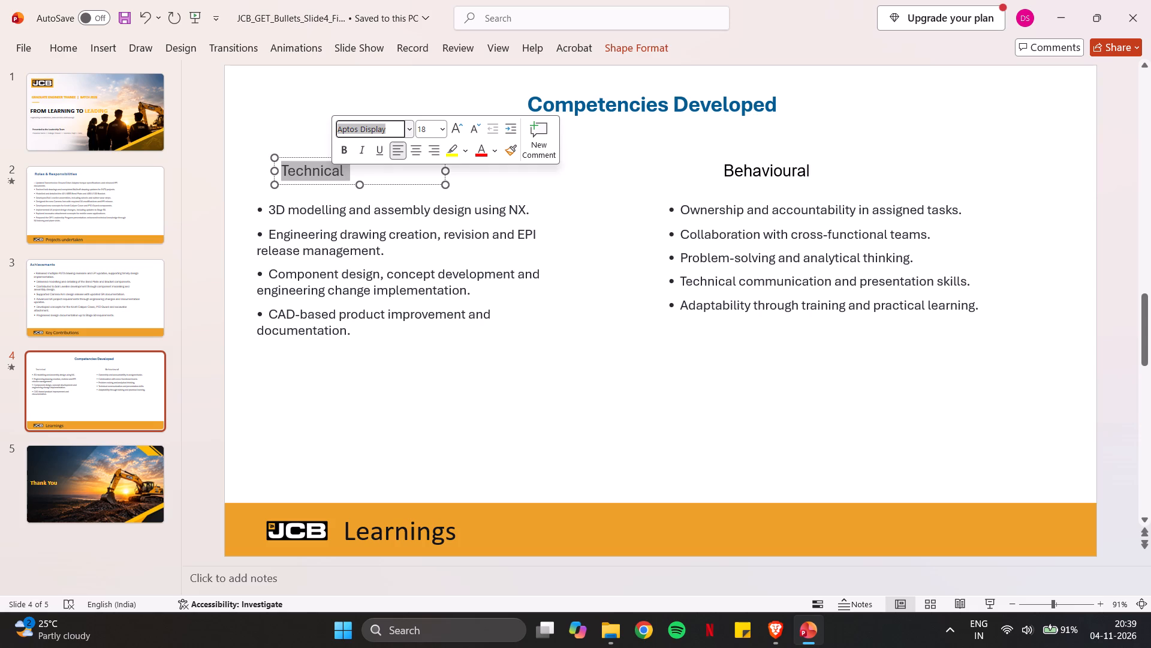
Set the "Technical" subheading's font size to 25.
{"action": "left_click", "coordinate": [441, 130]}
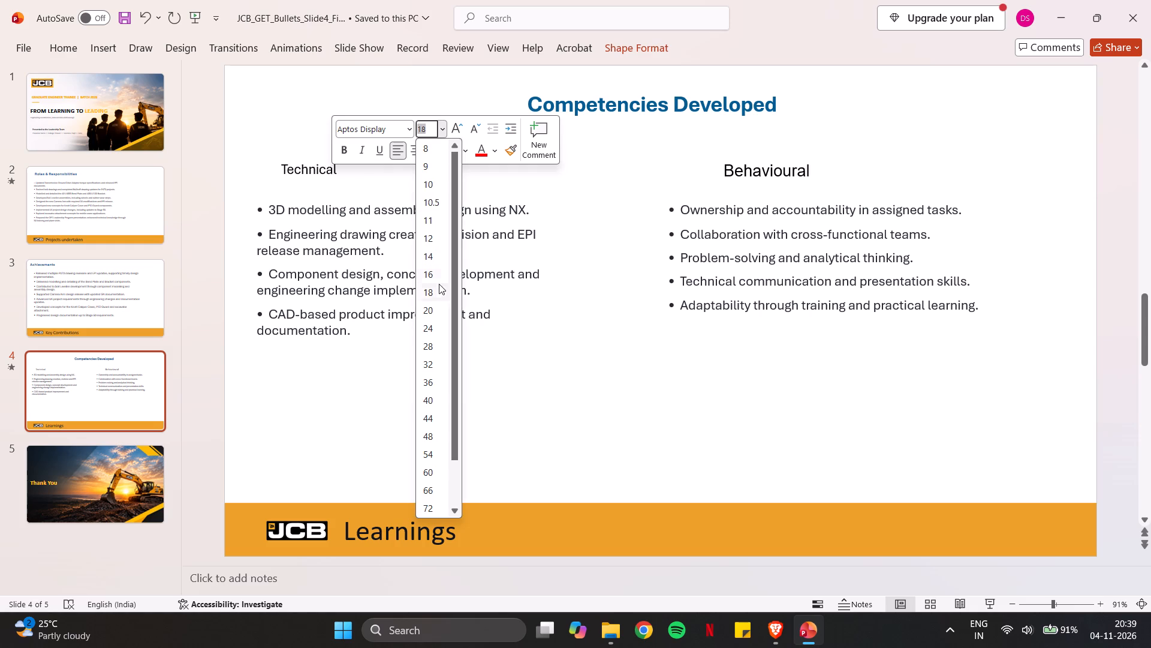
{"action": "left_click", "coordinate": [435, 329]}
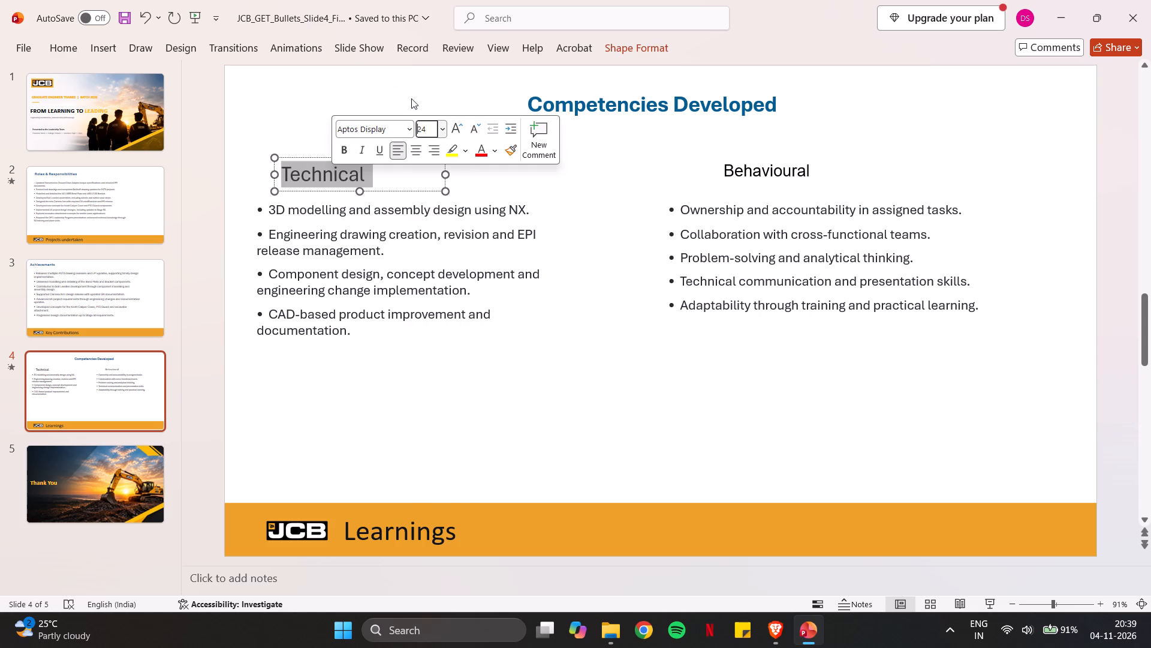
{"action": "left_click", "coordinate": [426, 130]}
{"action": "key", "text": "BackSpace"}
{"action": "key", "text": "5"}
{"action": "key", "text": "Return"}
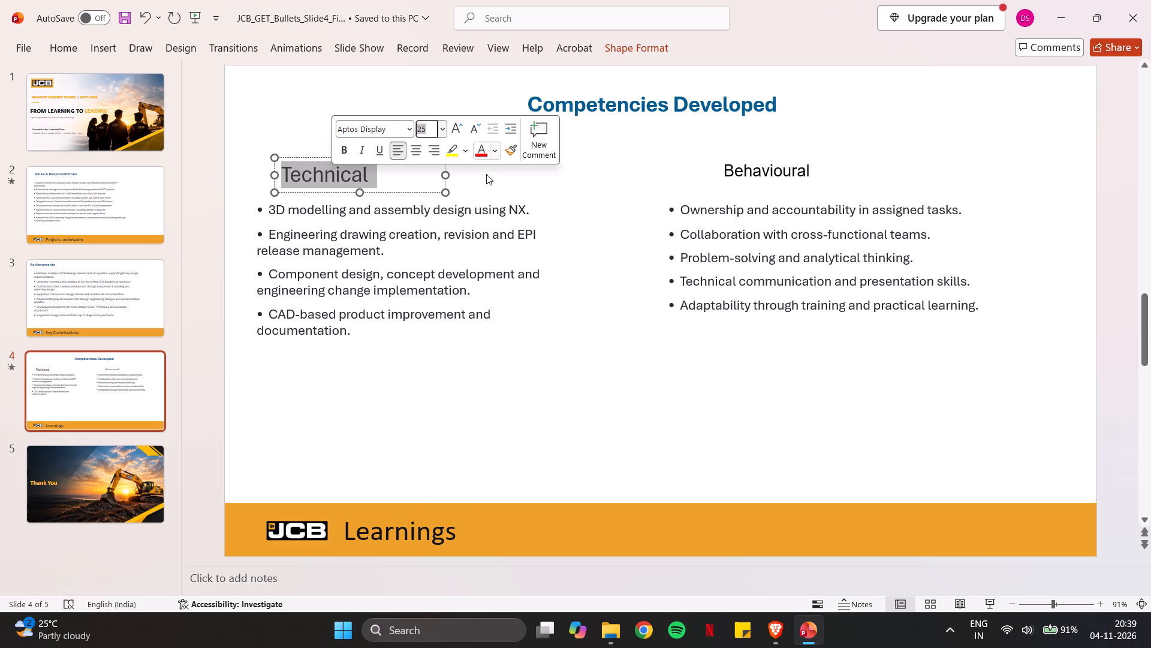
{"action": "left_click", "coordinate": [483, 197]}
{"action": "left_click", "coordinate": [340, 175]}
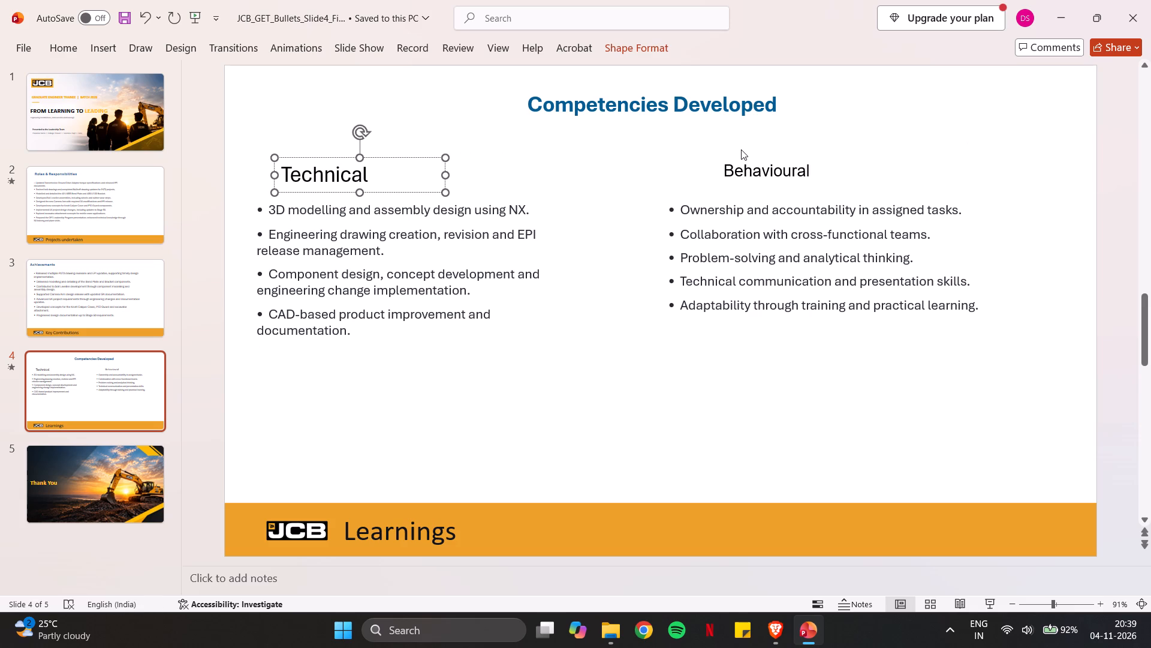
Change the "Behavioural" subheading's font to Aptos Display, the same as the title.
{"action": "left_click", "coordinate": [786, 175]}
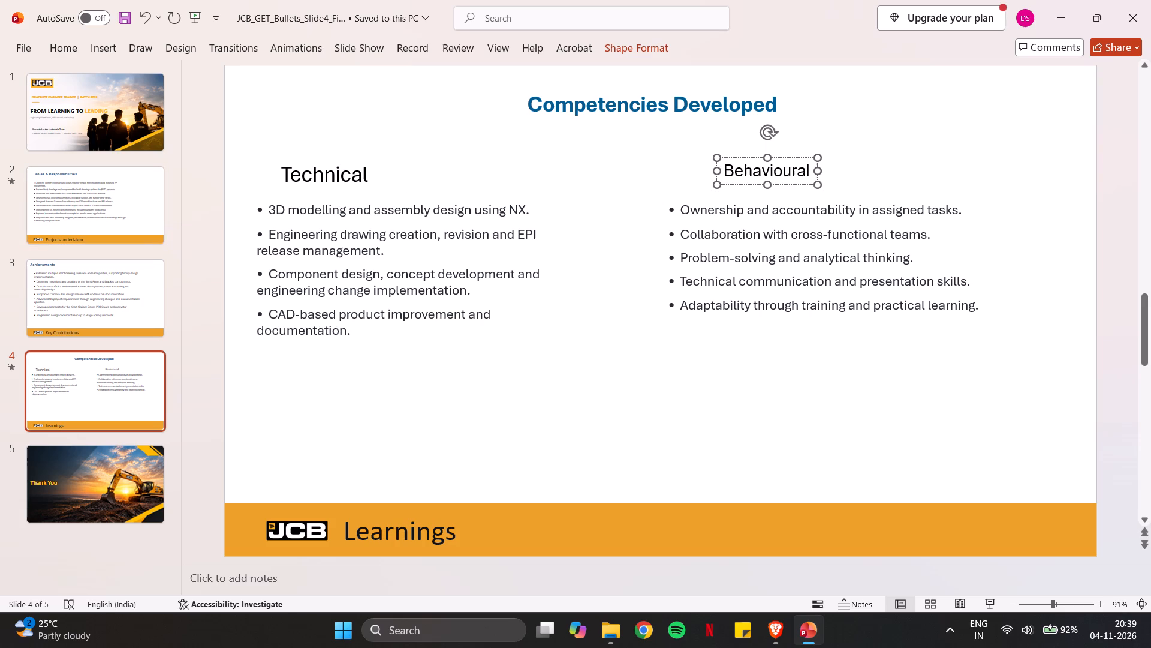
{"action": "left_click", "coordinate": [782, 166]}
{"action": "right_click", "coordinate": [782, 166]}
{"action": "left_click", "coordinate": [824, 119]}
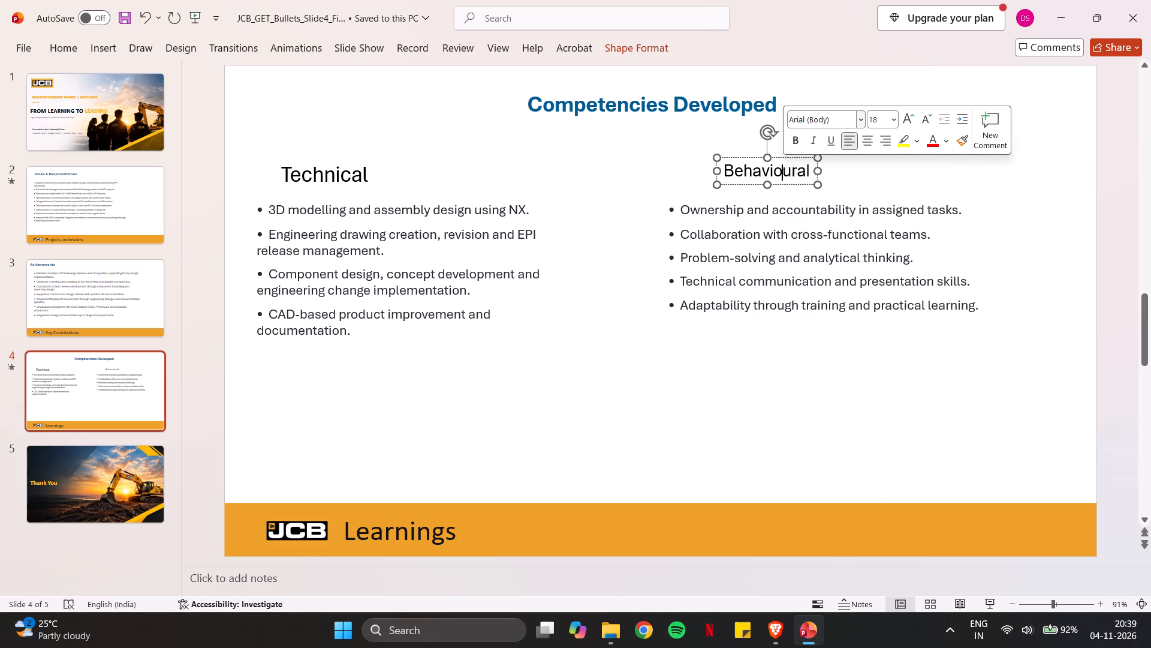
{"action": "triple_click", "coordinate": [802, 172]}
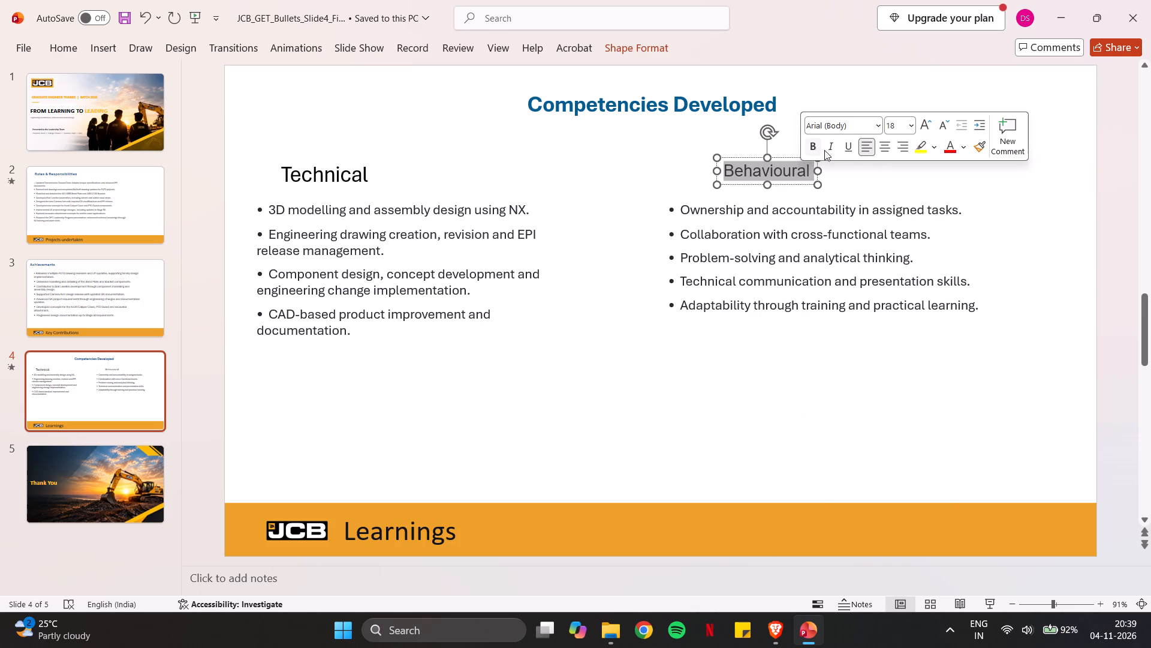
{"action": "left_click", "coordinate": [850, 124]}
{"action": "key", "text": "BackSpace"}
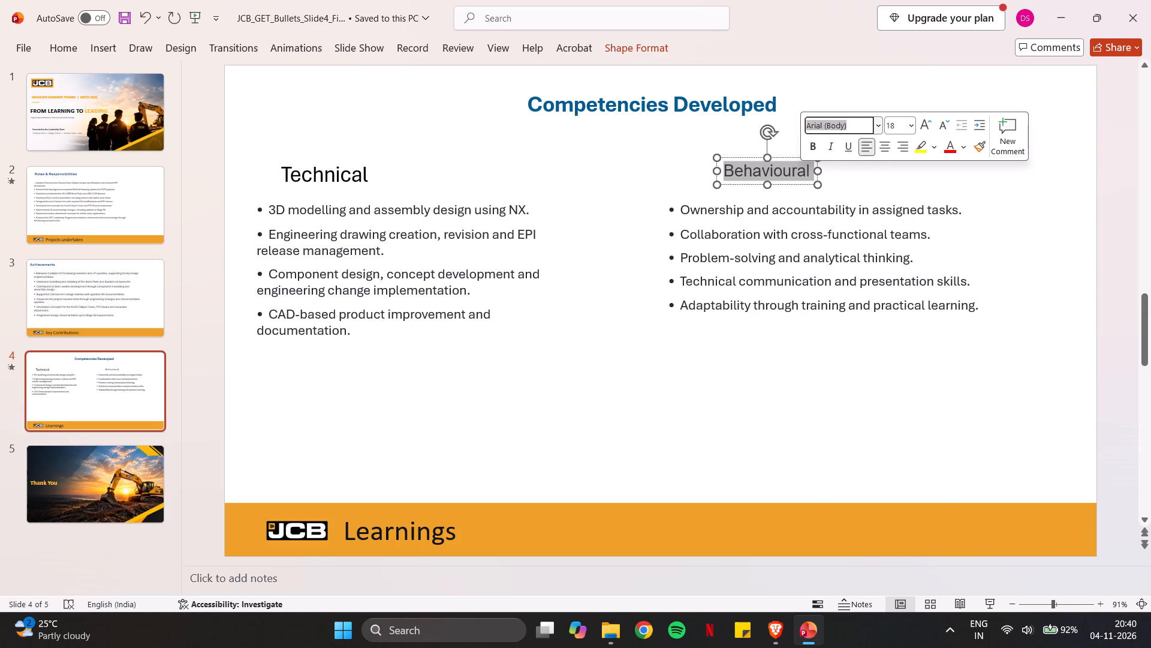
{"action": "key", "text": "ctrl+v"}
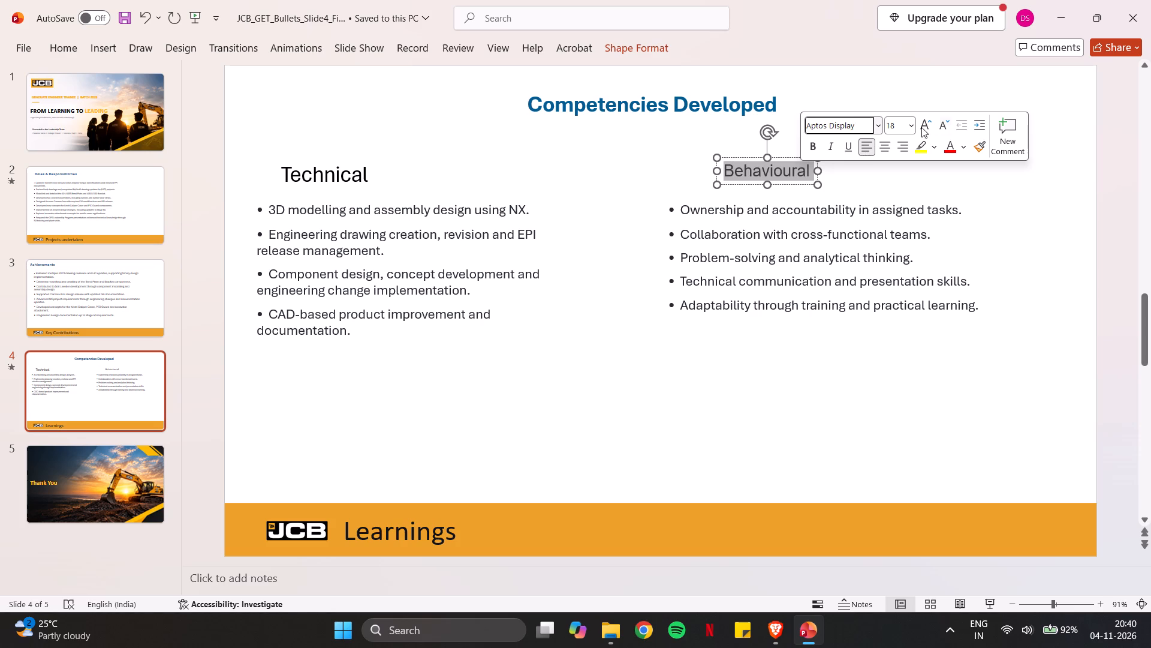
Set the "Behavioural" subheading's font size to 25.
{"action": "left_click", "coordinate": [898, 126]}
{"action": "key", "text": "BackSpace"}
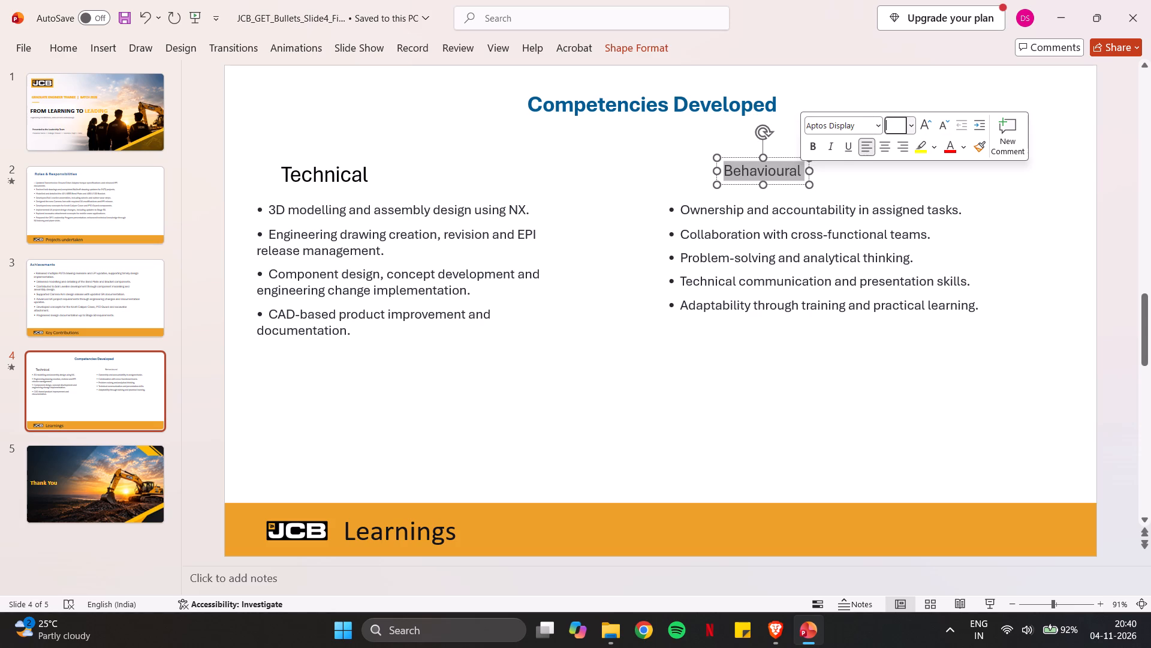
{"action": "type", "text": "25"}
{"action": "key", "text": "Return"}
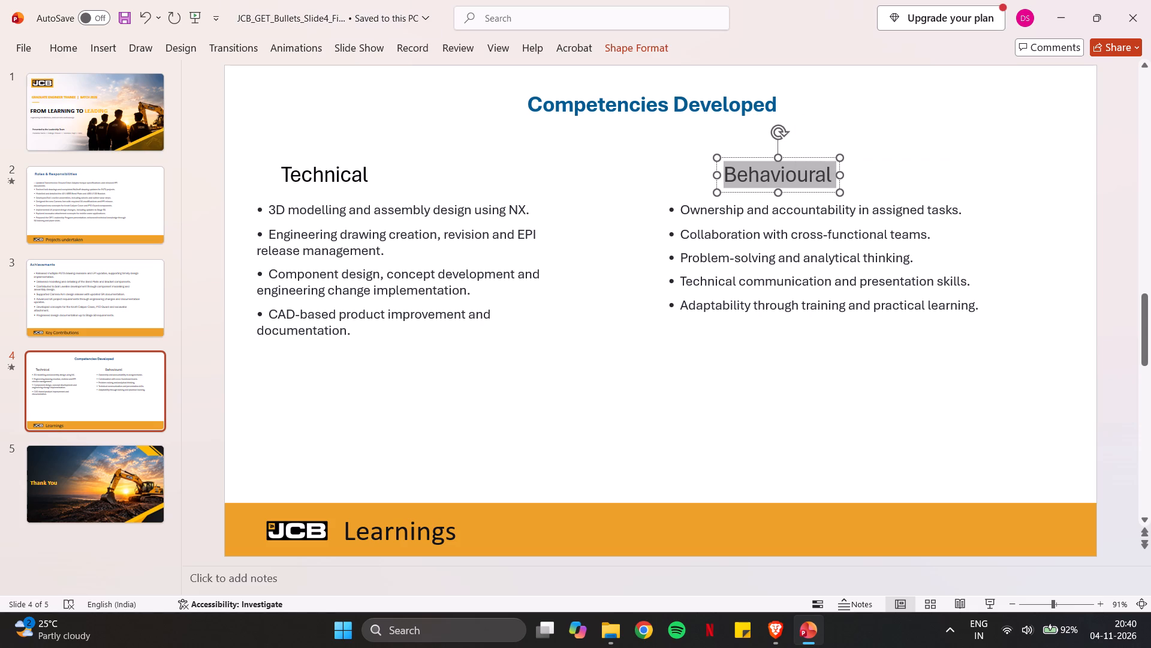
{"action": "left_click", "coordinate": [888, 173]}
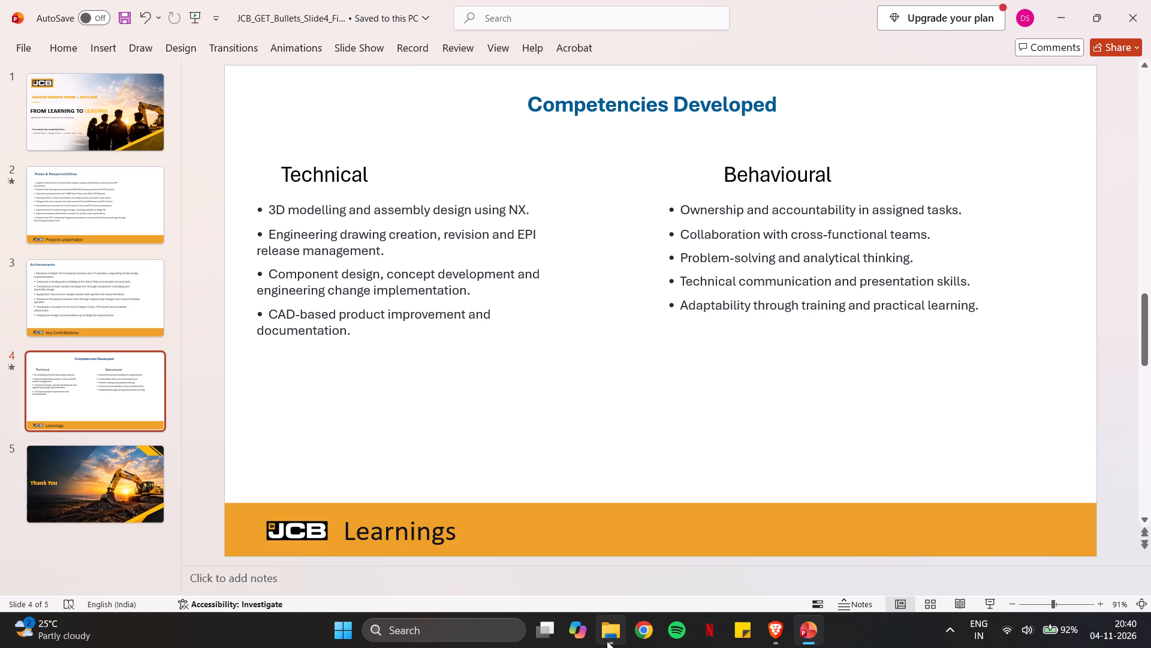
{"action": "left_click", "coordinate": [607, 641]}
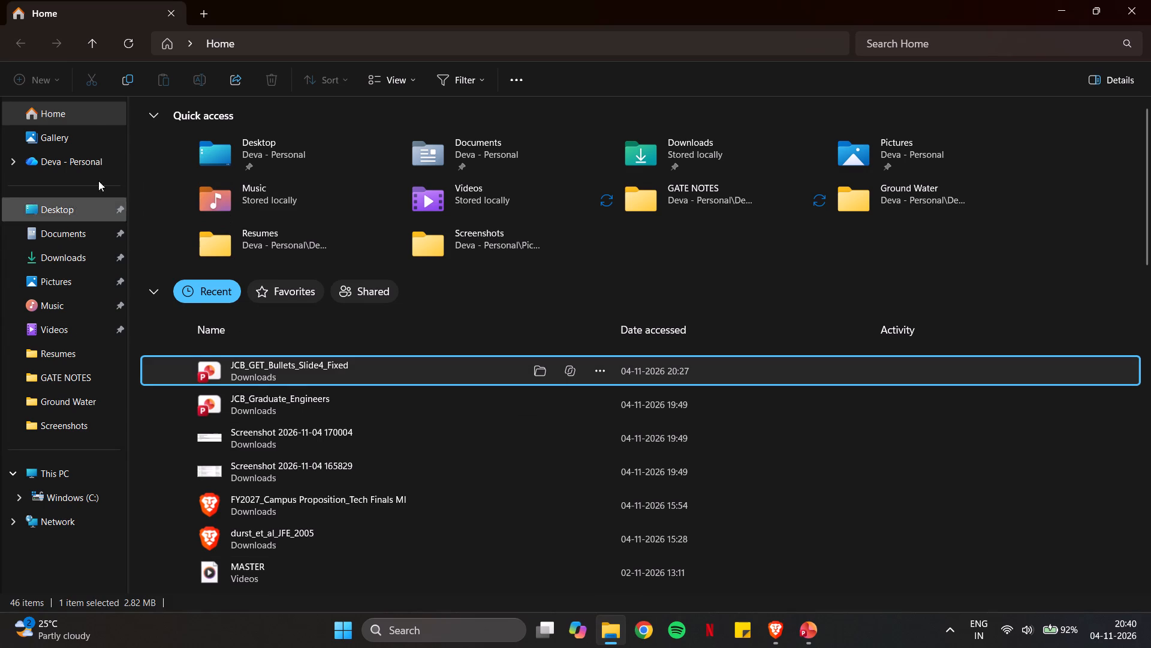
{"action": "left_click", "coordinate": [87, 118]}
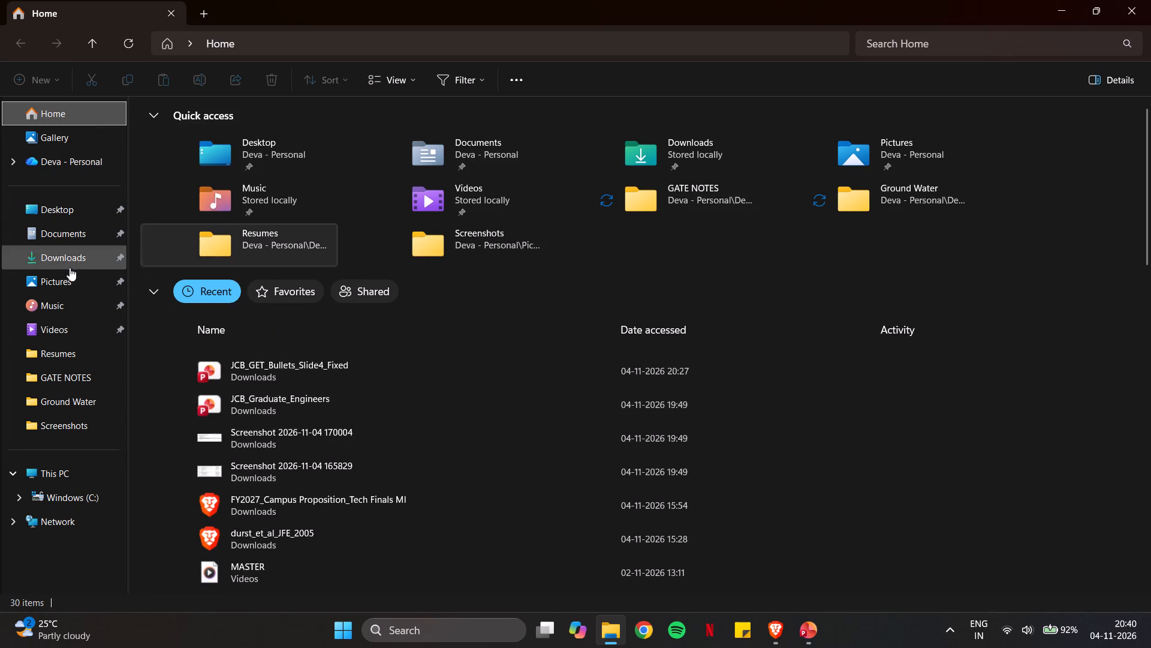
{"action": "left_click", "coordinate": [82, 290]}
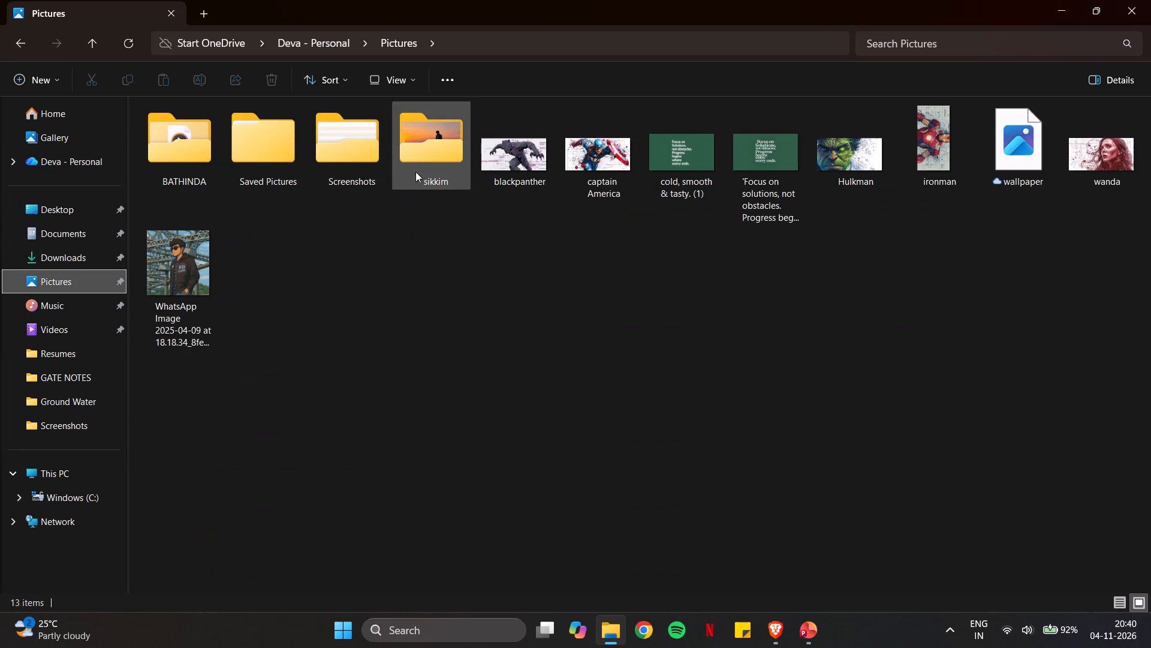
{"action": "double_click", "coordinate": [358, 155]}
{"action": "scroll", "coordinate": [760, 466], "scroll_direction": "down", "scroll_amount": 7}
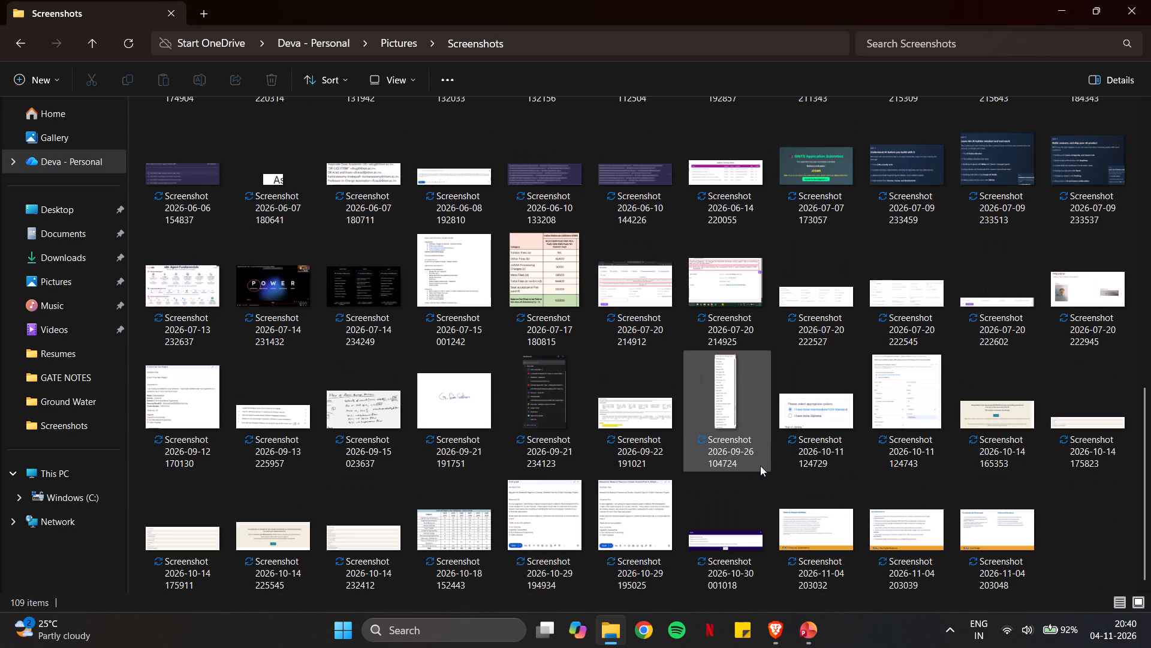
{"action": "scroll", "coordinate": [760, 466], "scroll_direction": "down", "scroll_amount": 3}
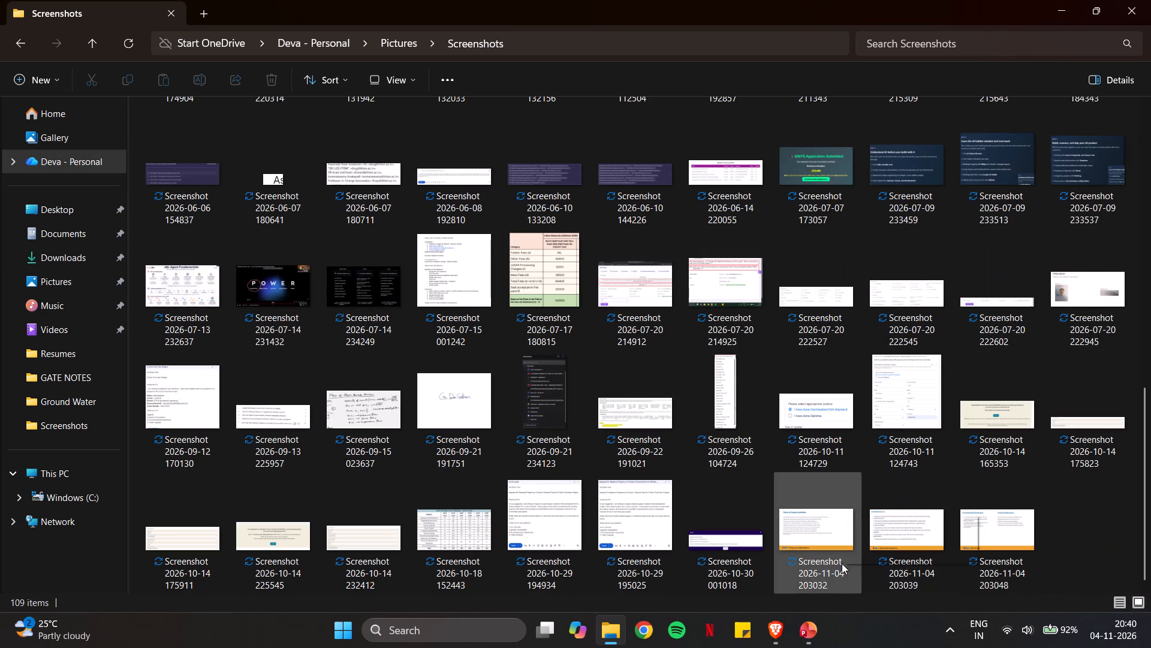
{"action": "double_click", "coordinate": [984, 554]}
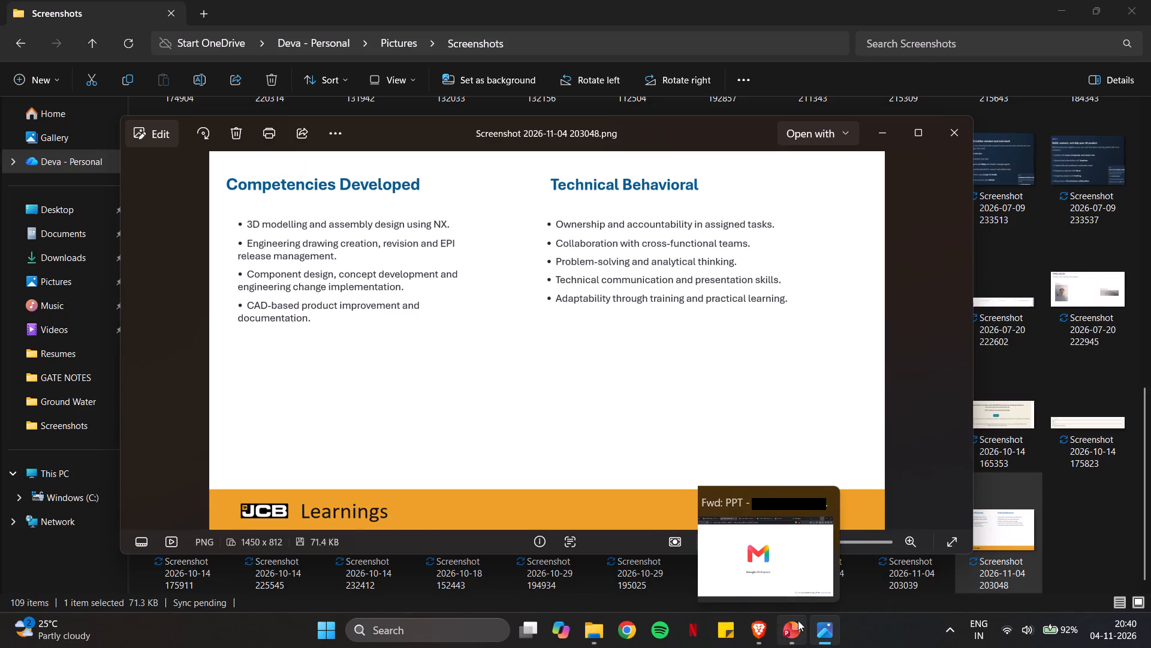
Switch back to PowerPoint and correct the "Behavioural" subheading's spelling to "Behavioral".
{"action": "left_click", "coordinate": [830, 571]}
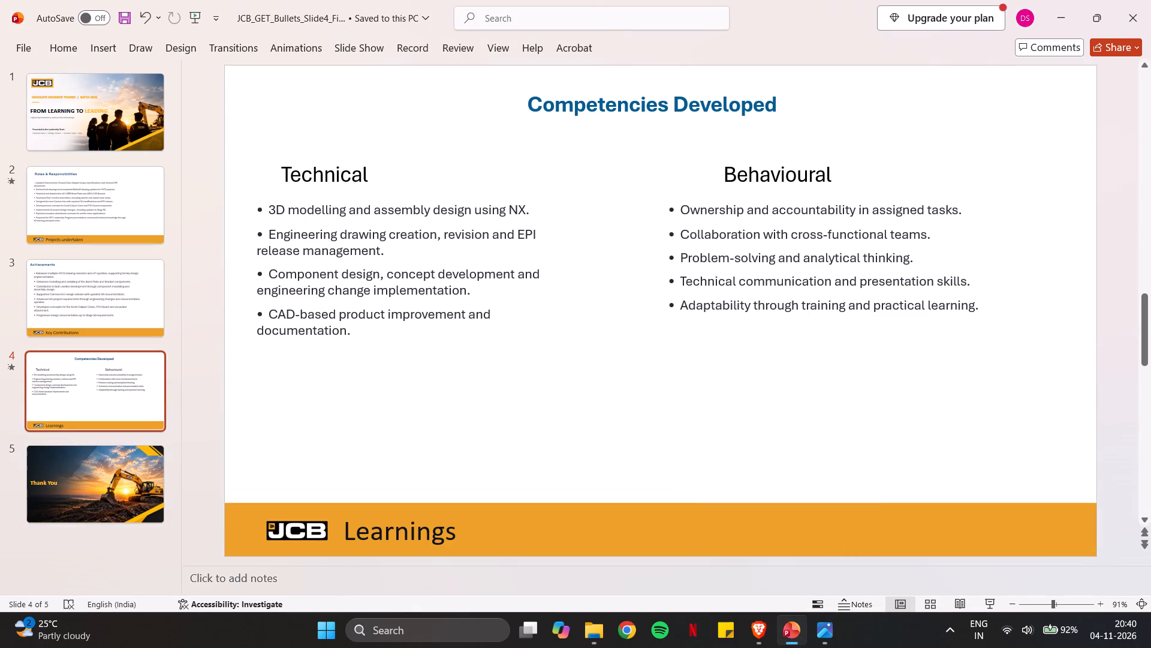
{"action": "left_click", "coordinate": [809, 178]}
{"action": "key", "text": "BackSpace"}
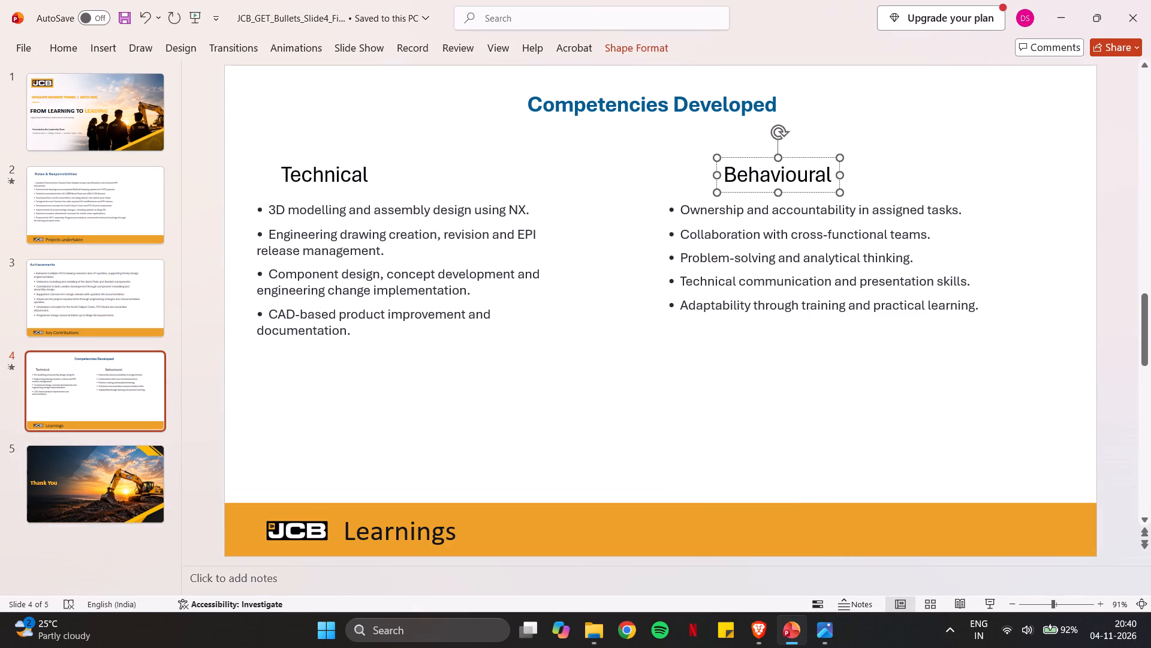
Recolor the "Technical" subheading on slide 4 with the blue sampled from the "Competencies Developed" title using the Eyedropper.
{"action": "left_click", "coordinate": [620, 114]}
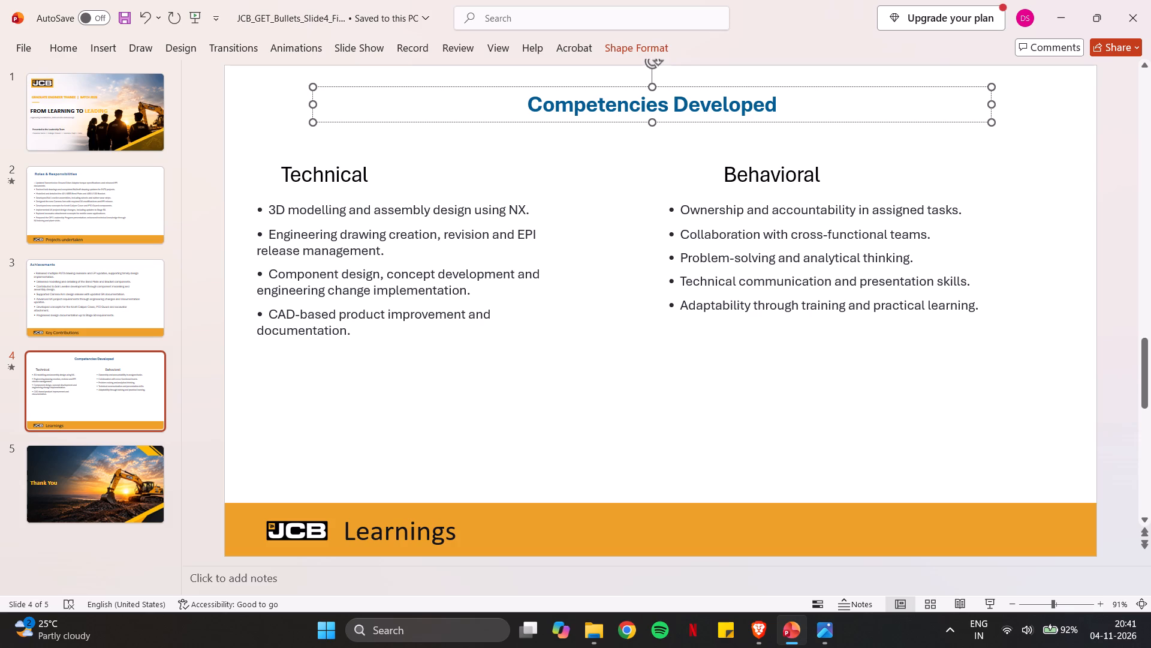
{"action": "right_click", "coordinate": [620, 114]}
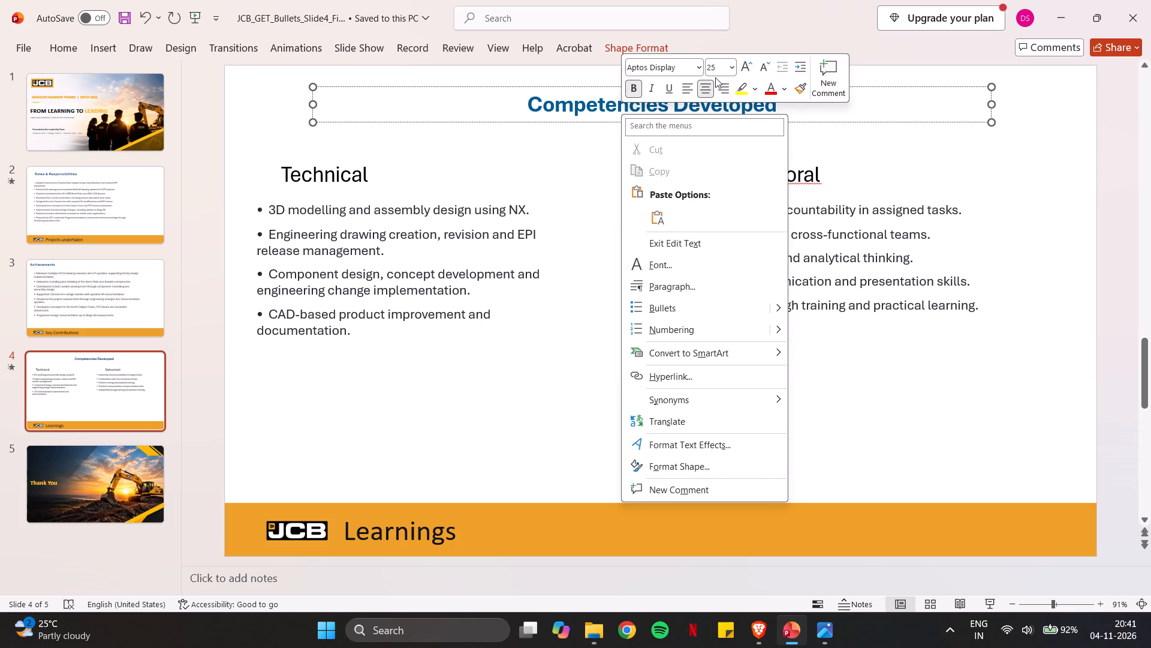
{"action": "left_click", "coordinate": [783, 86]}
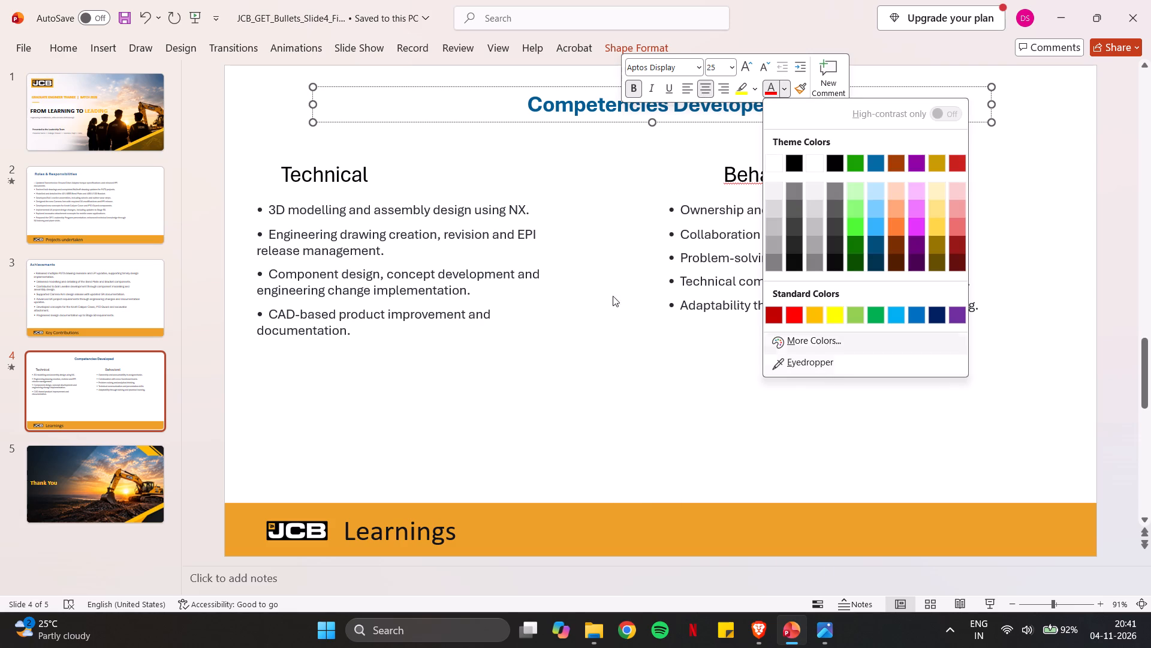
{"action": "left_click", "coordinate": [326, 171]}
{"action": "right_click", "coordinate": [326, 171]}
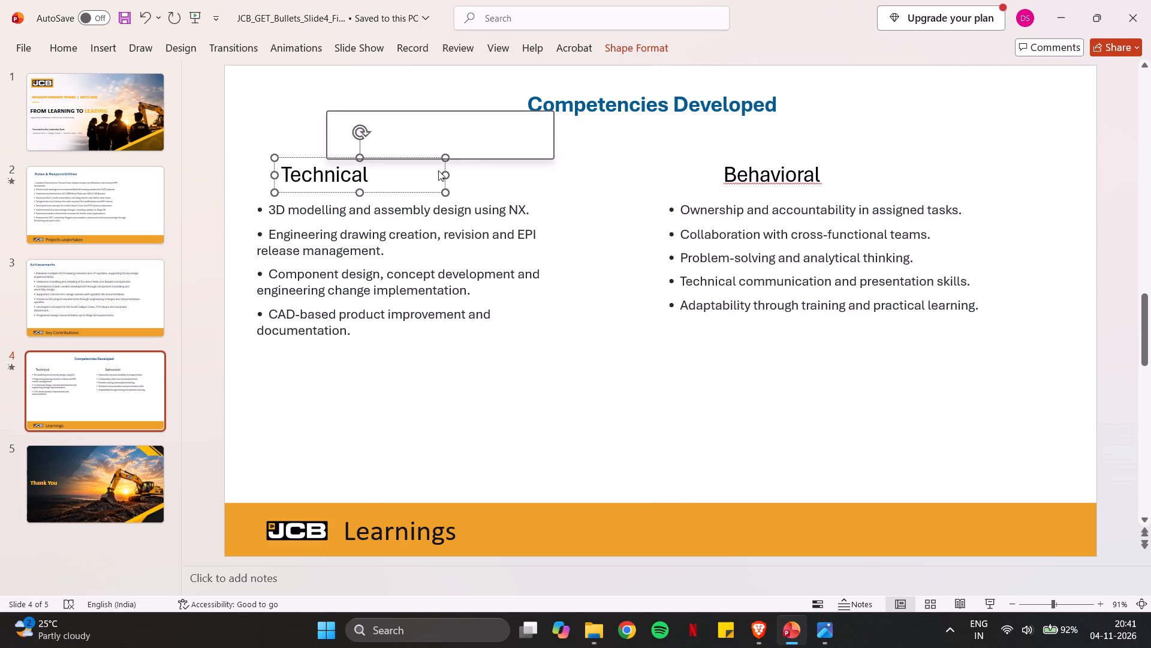
{"action": "double_click", "coordinate": [492, 151]}
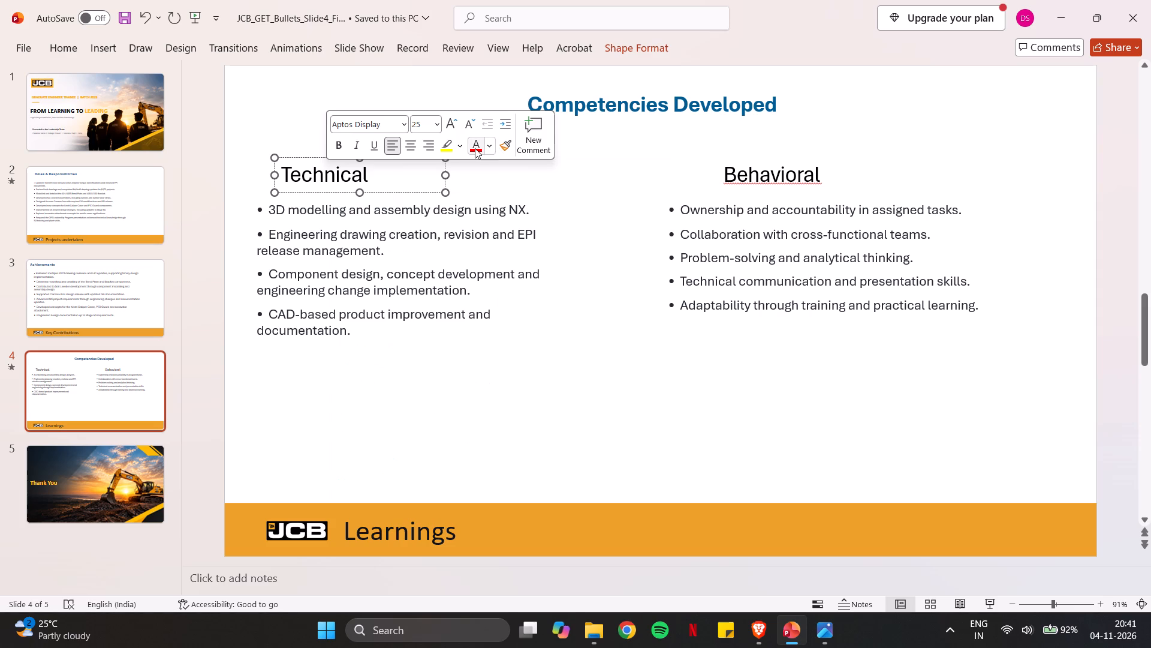
{"action": "double_click", "coordinate": [491, 146]}
{"action": "triple_click", "coordinate": [355, 179]}
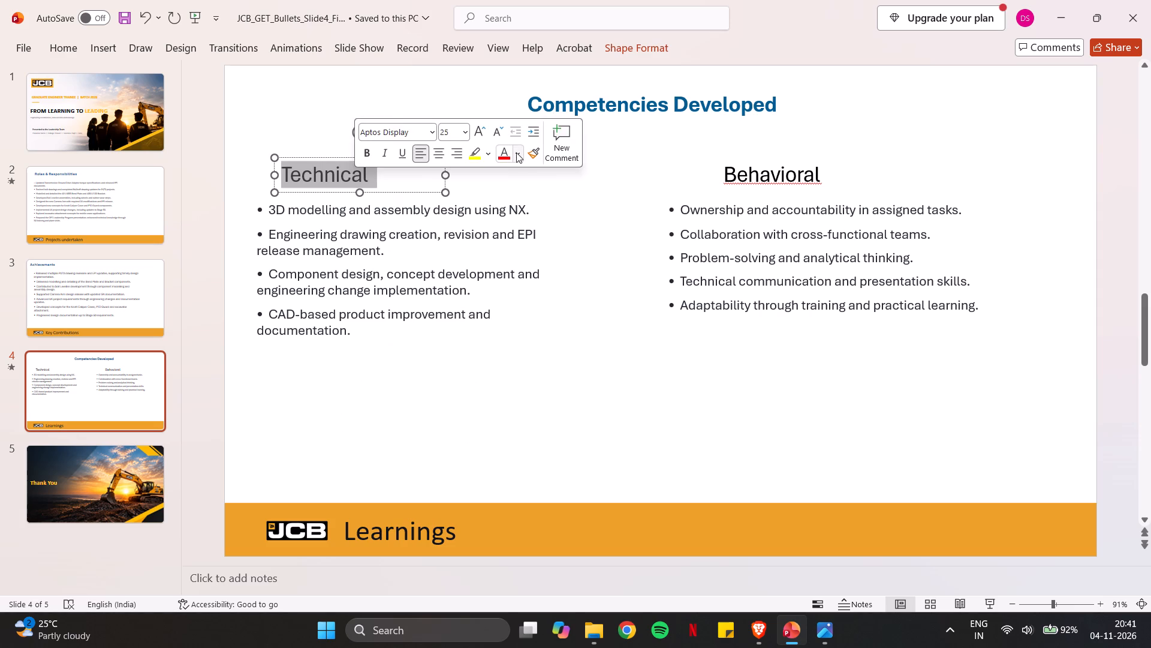
{"action": "left_click", "coordinate": [516, 152]}
{"action": "left_click", "coordinate": [542, 431]}
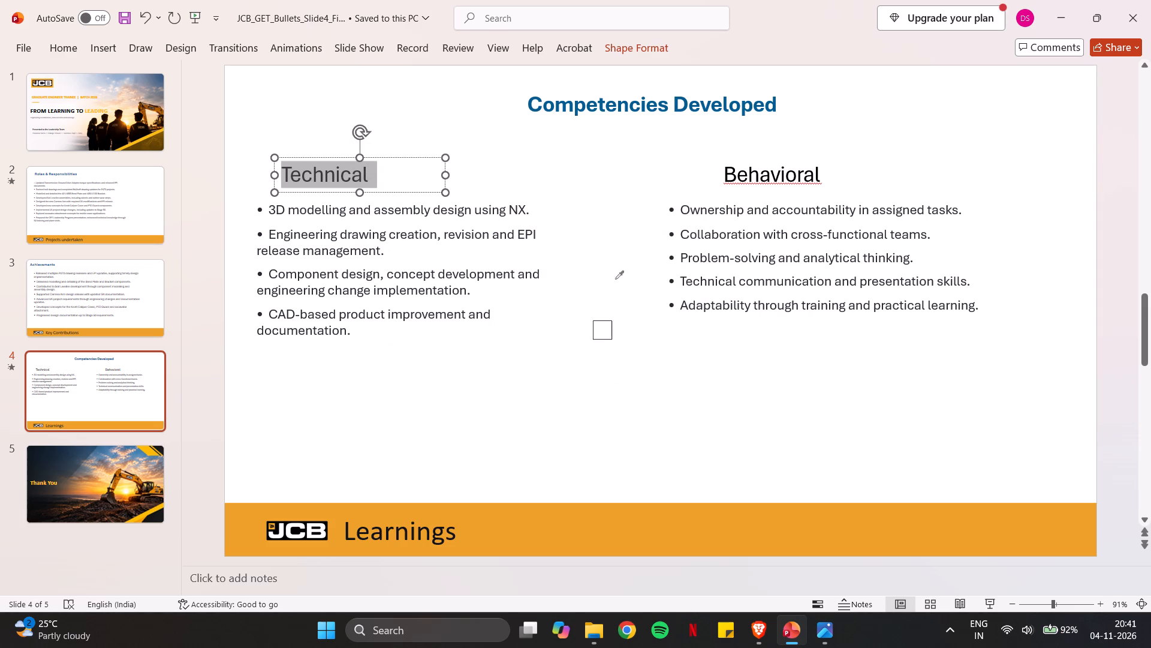
{"action": "left_click", "coordinate": [632, 110]}
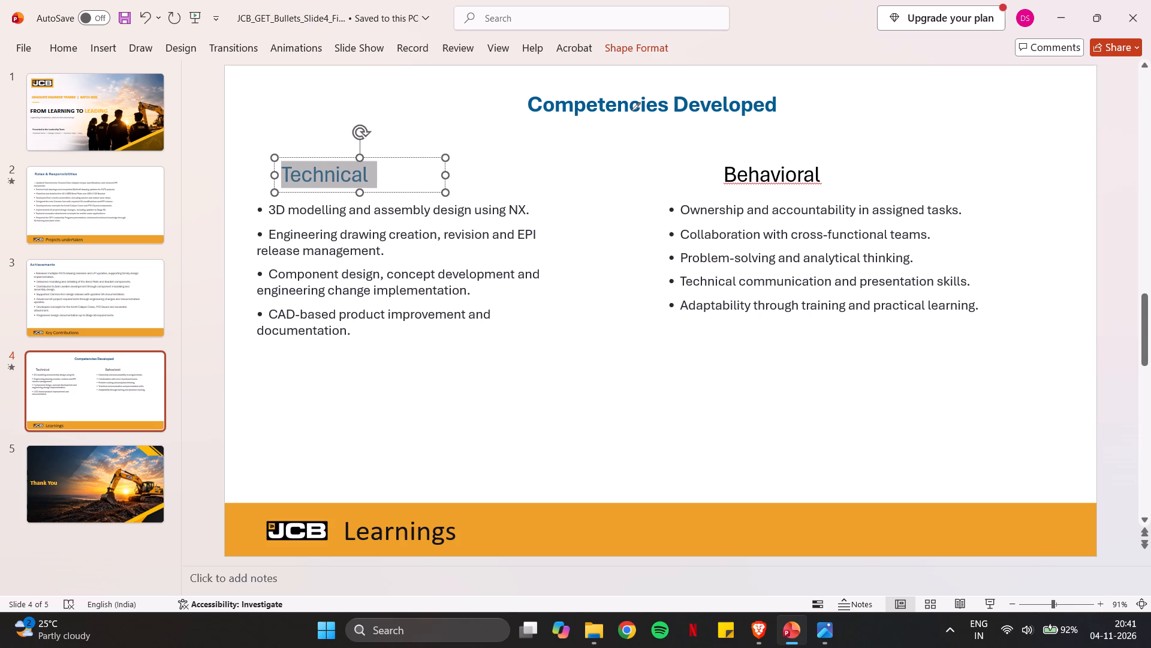
{"action": "left_click", "coordinate": [498, 181]}
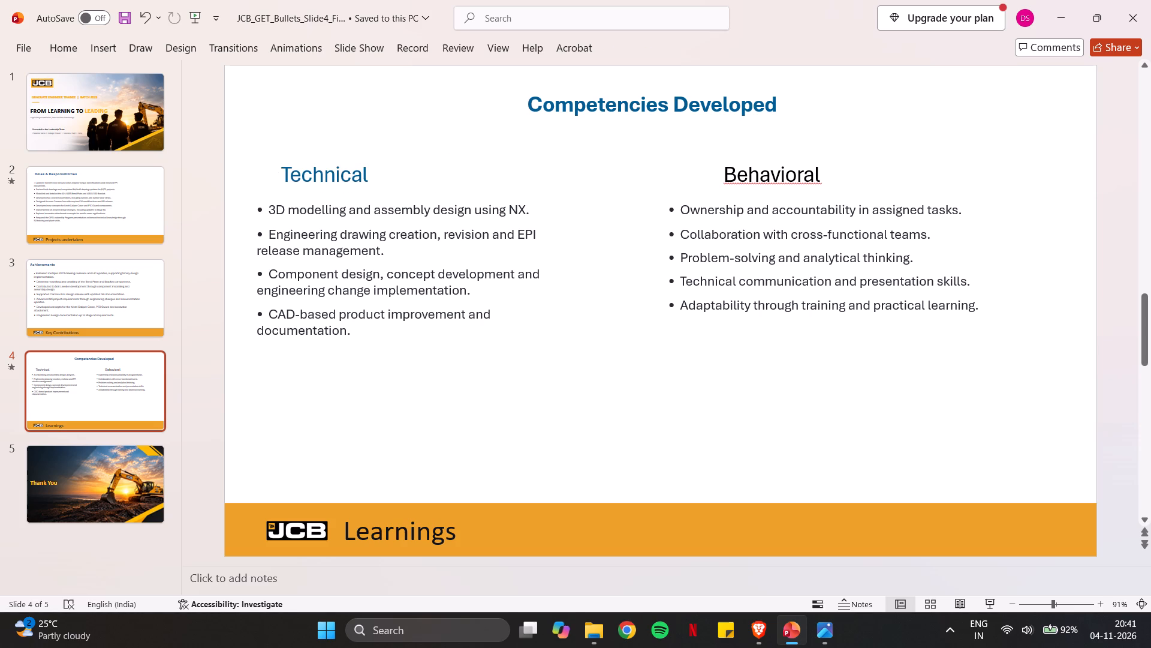
Apply the same sampled title blue to the "Behavioral" subheading's text.
{"action": "right_click", "coordinate": [757, 181]}
{"action": "right_click", "coordinate": [757, 181]}
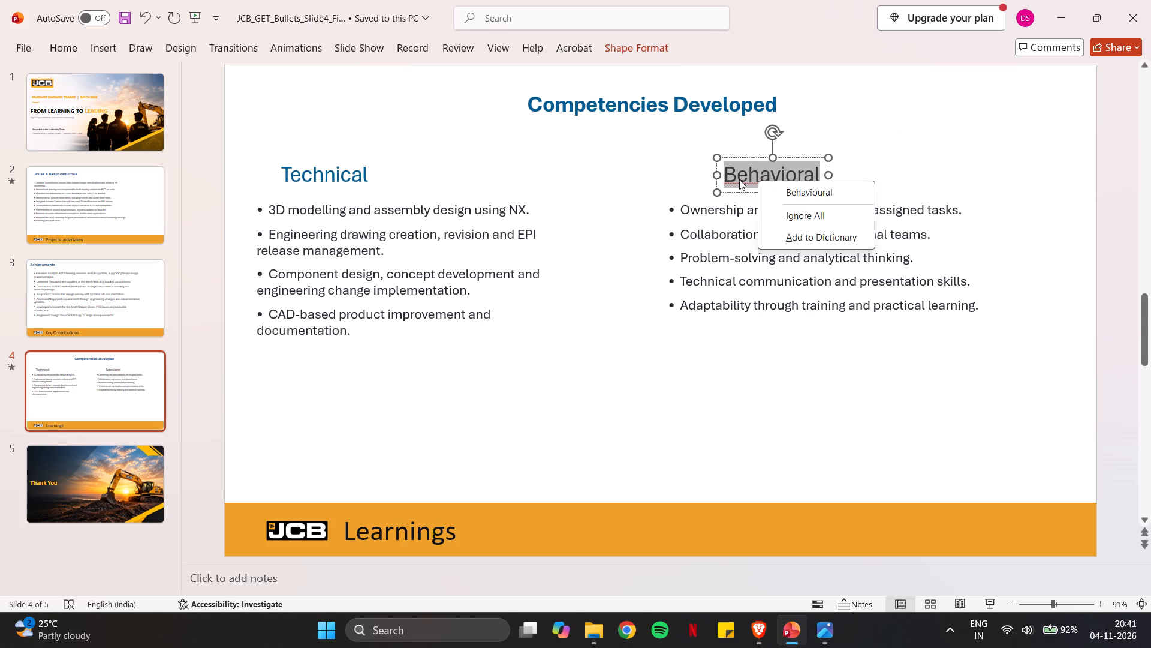
{"action": "left_click", "coordinate": [739, 179]}
{"action": "right_click", "coordinate": [739, 179]}
{"action": "right_click", "coordinate": [739, 179]}
{"action": "left_click", "coordinate": [953, 128]}
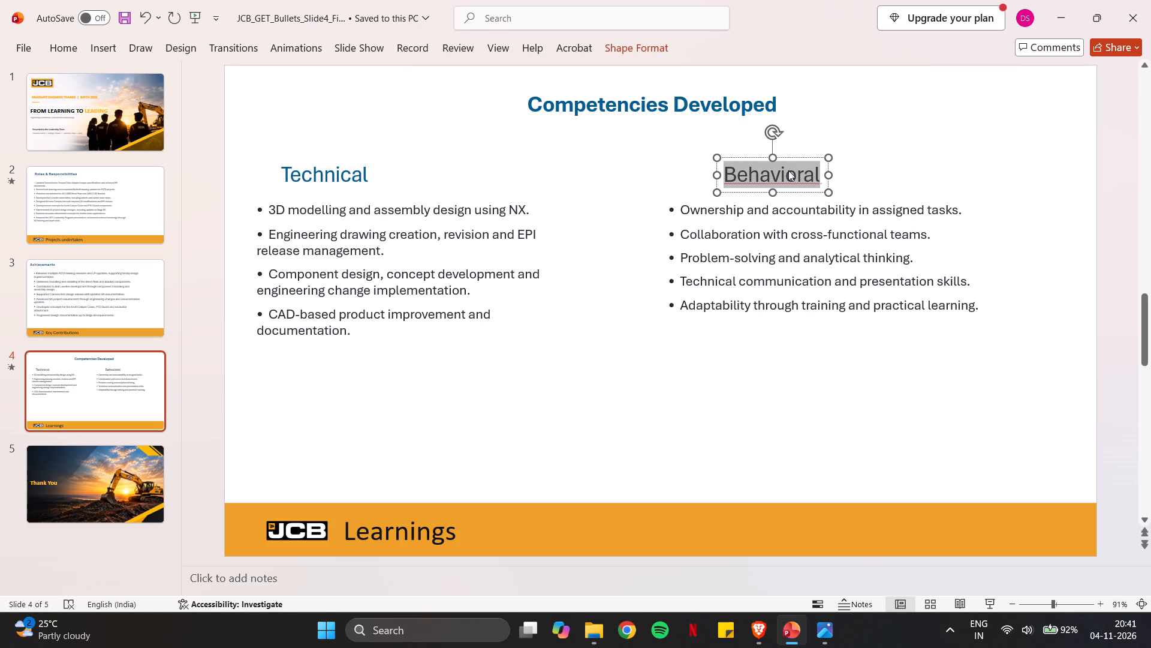
{"action": "right_click", "coordinate": [788, 170]}
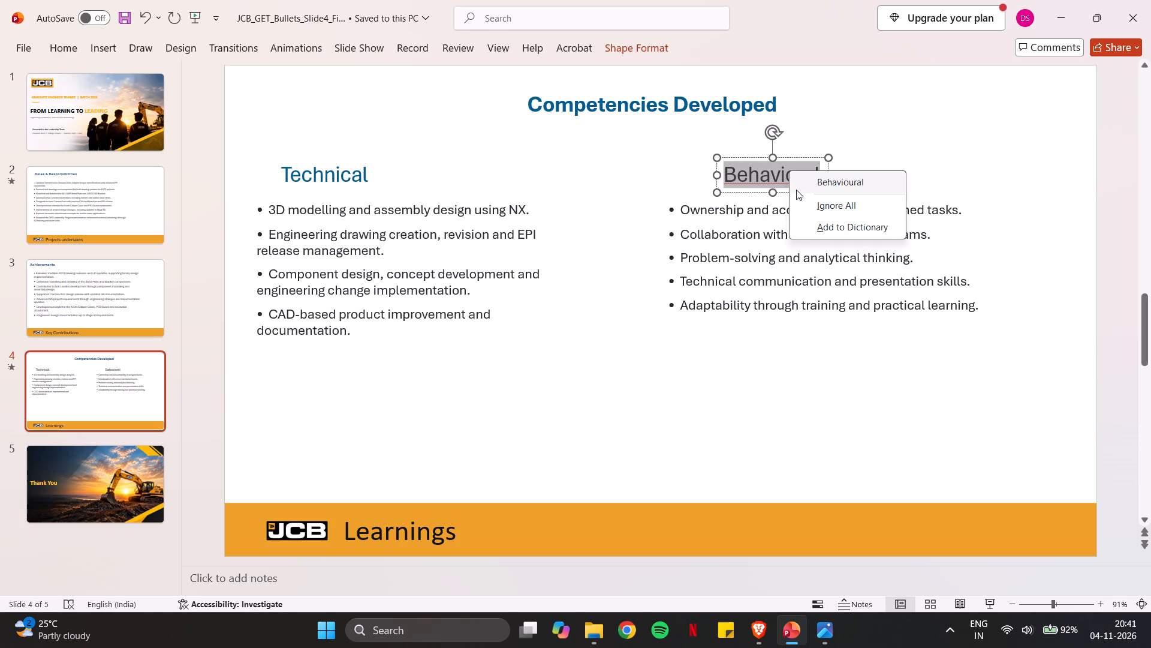
{"action": "left_click", "coordinate": [805, 202]}
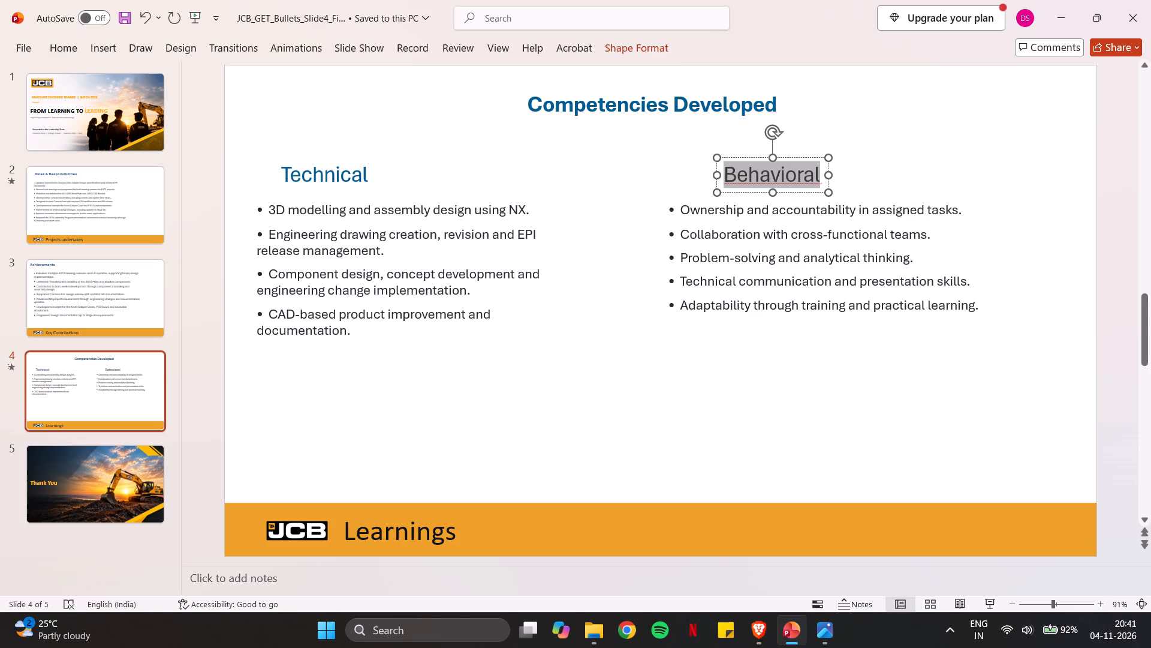
{"action": "right_click", "coordinate": [798, 179]}
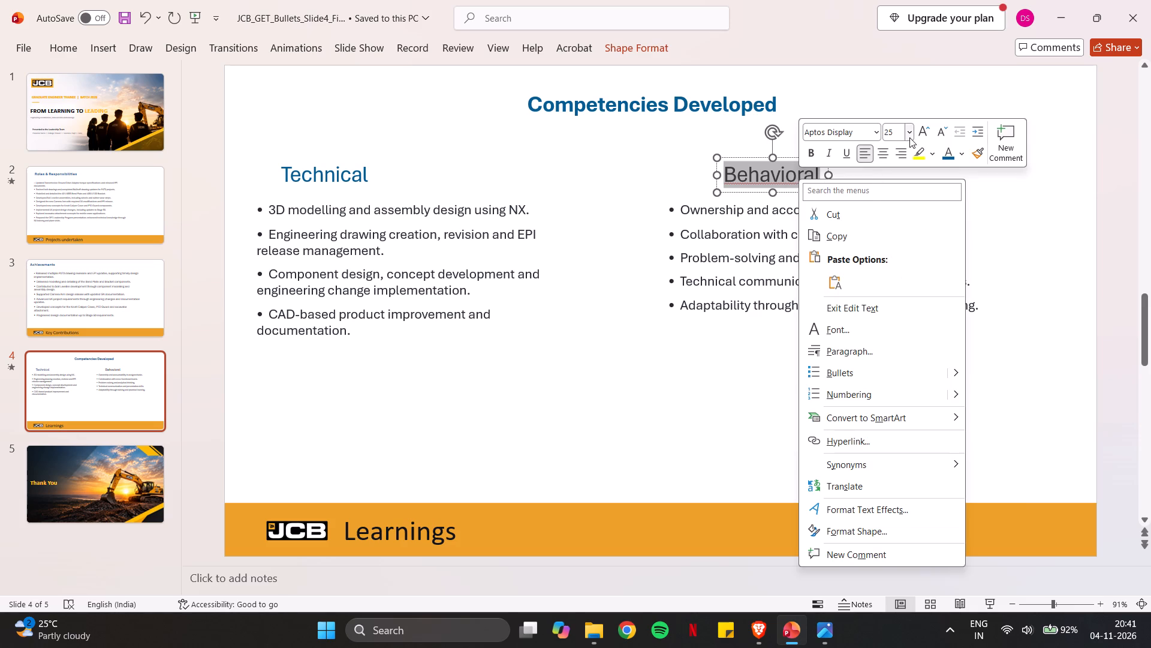
{"action": "left_click", "coordinate": [948, 155]}
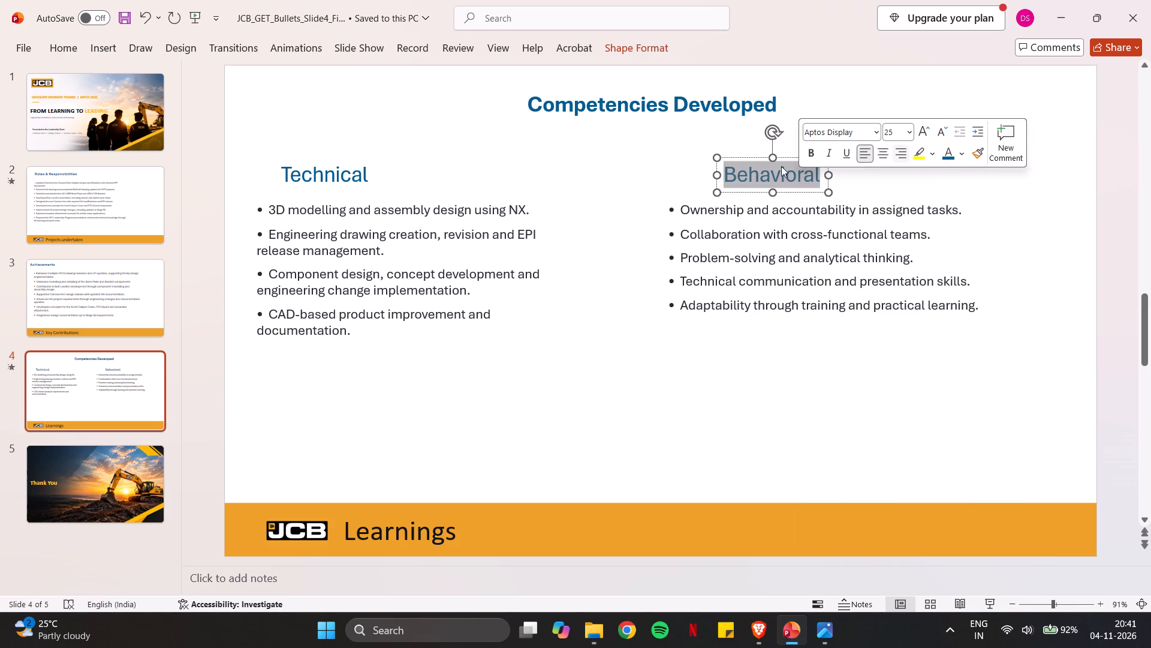
{"action": "left_click", "coordinate": [665, 144]}
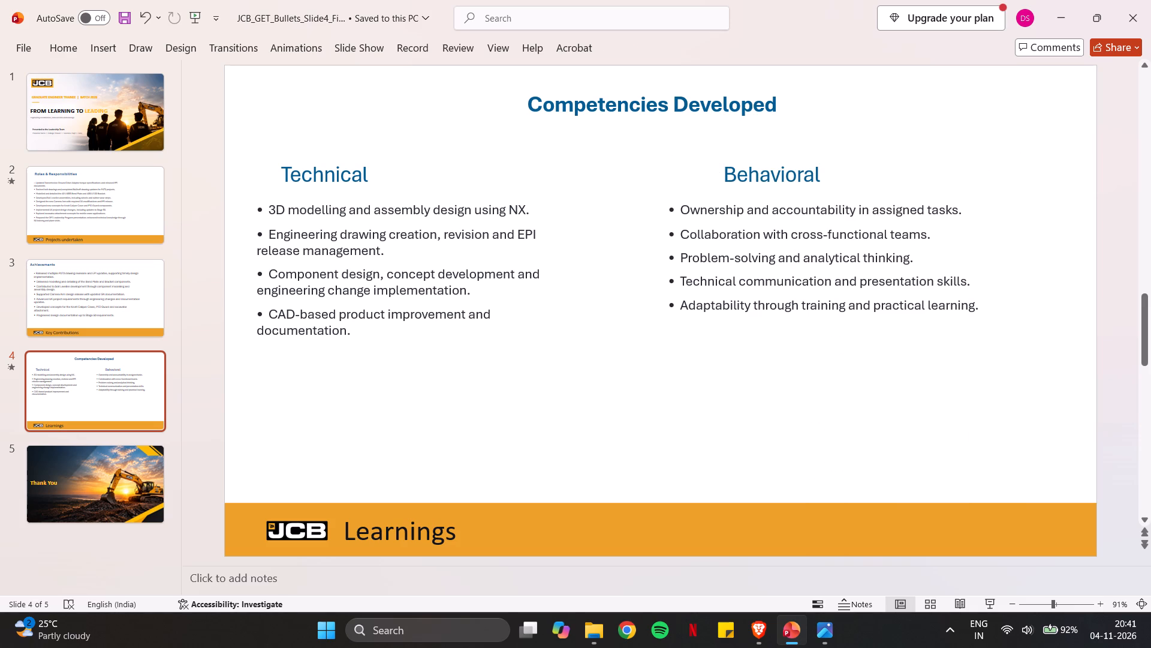
Narrow the "Technical" text box and shift it slightly left above its bullet list.
{"action": "left_click", "coordinate": [359, 179]}
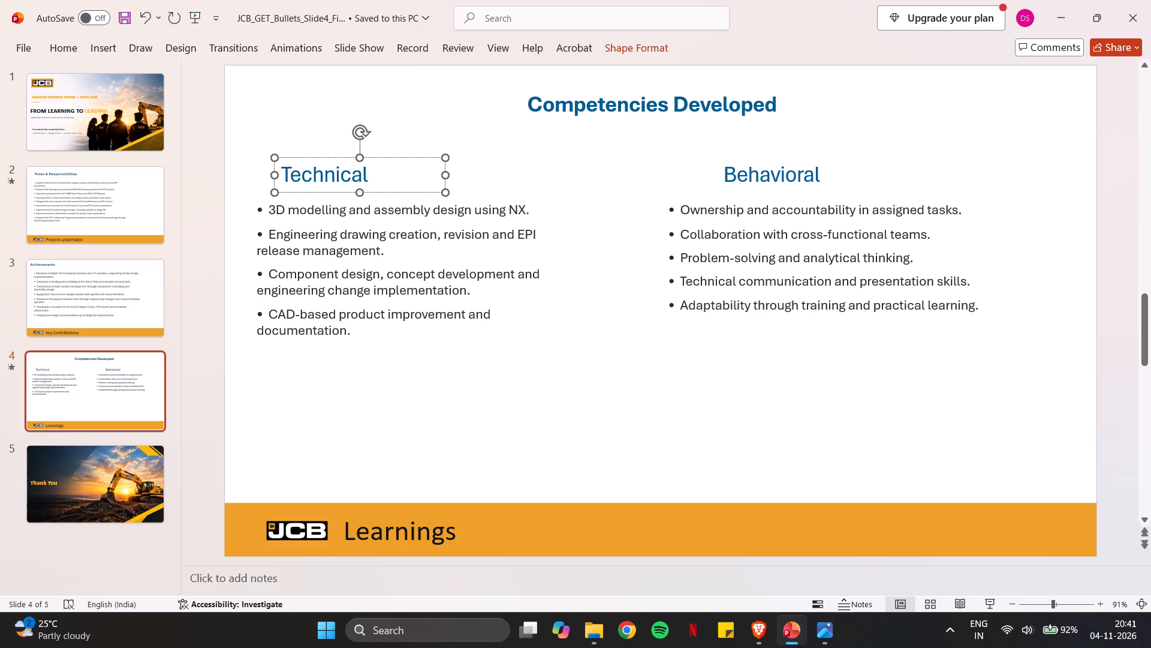
{"action": "left_click_drag", "start_coordinate": [446, 178], "coordinate": [420, 180]}
{"action": "left_click_drag", "start_coordinate": [397, 184], "coordinate": [390, 183]}
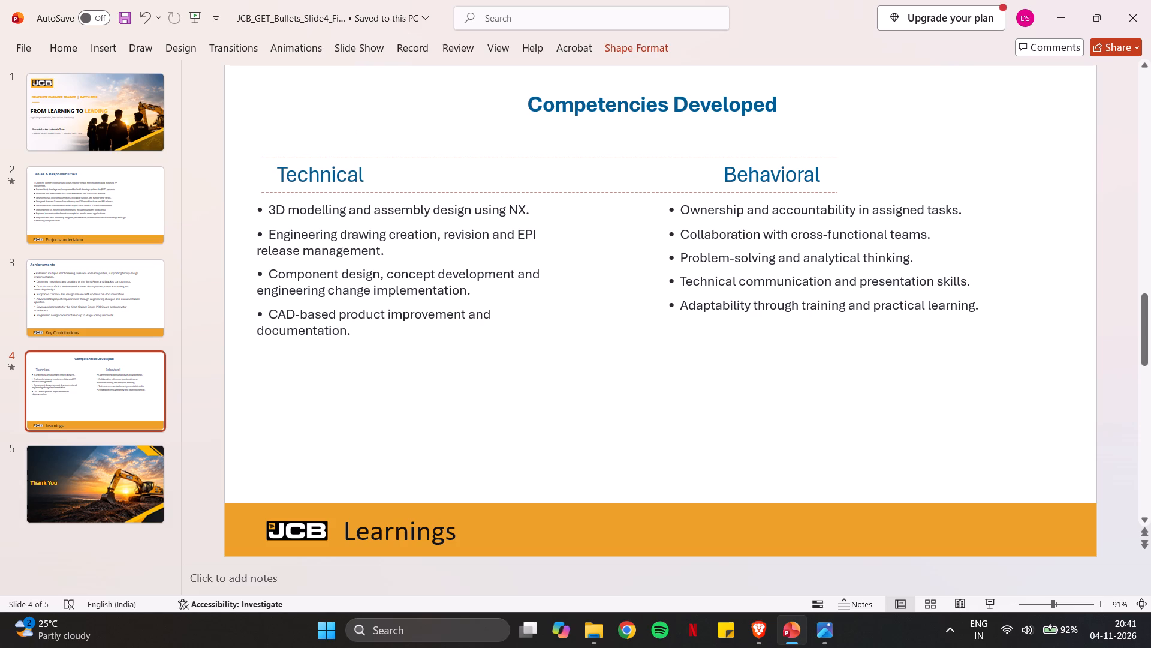
{"action": "left_click_drag", "start_coordinate": [390, 183], "coordinate": [388, 184]}
Move the "Behavioral" subheading left and slightly down so it starts in line with its bullet list.
{"action": "left_click", "coordinate": [825, 172]}
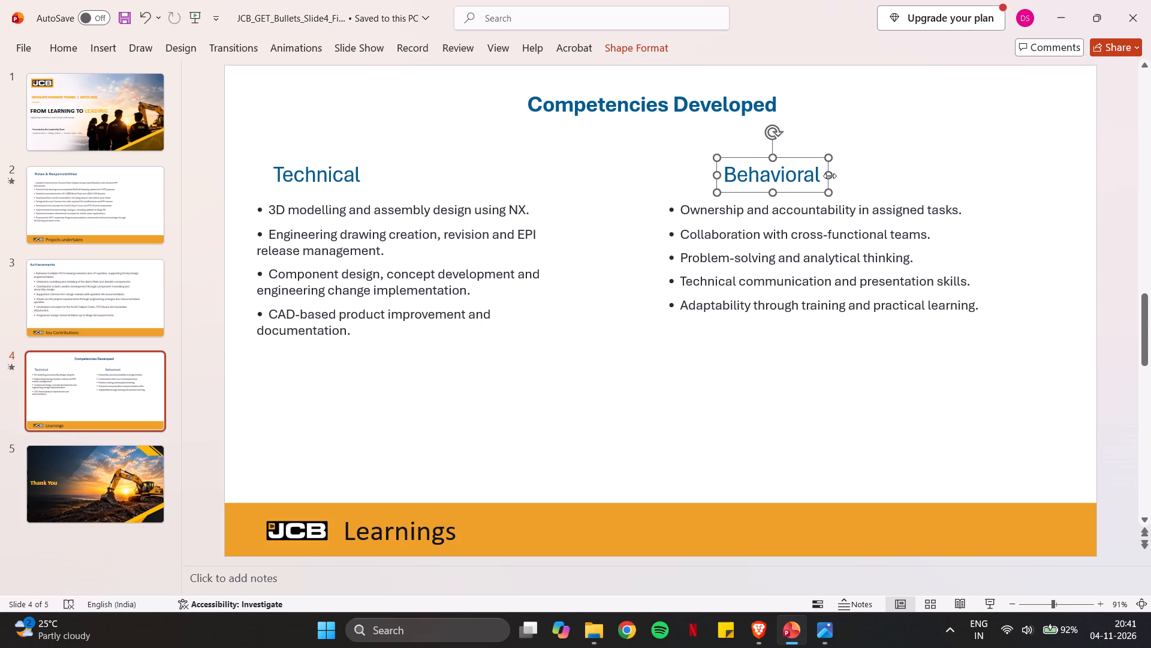
{"action": "left_click_drag", "start_coordinate": [829, 184], "coordinate": [810, 182]}
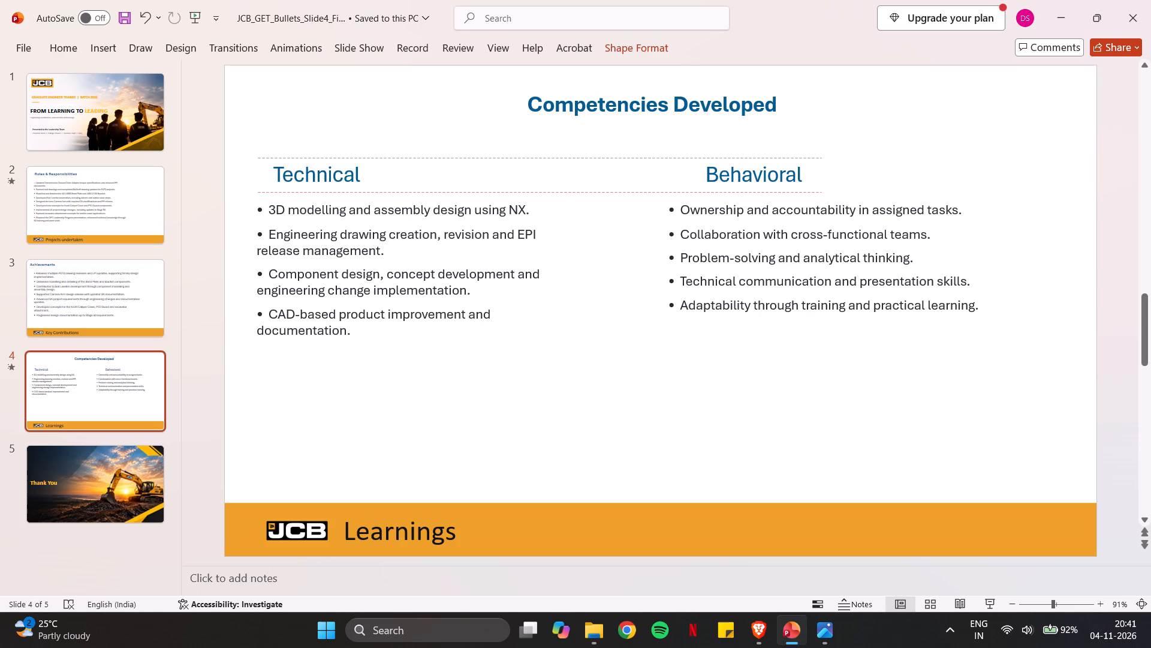
{"action": "left_click_drag", "start_coordinate": [810, 182], "coordinate": [776, 187]}
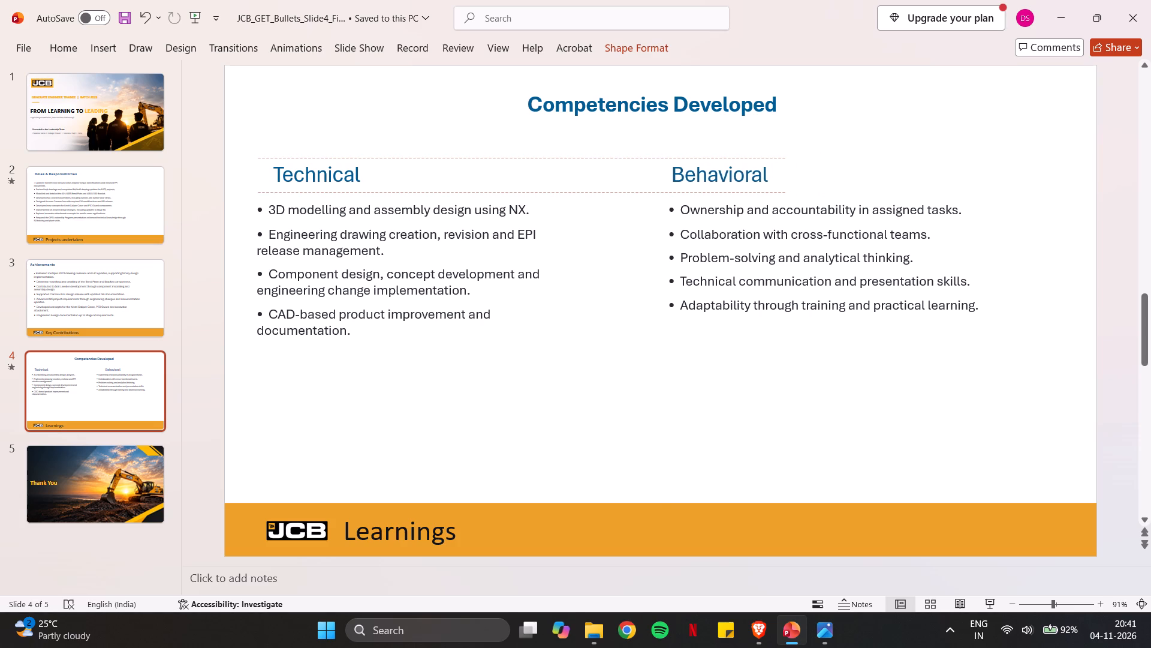
{"action": "left_click_drag", "start_coordinate": [776, 187], "coordinate": [779, 187]}
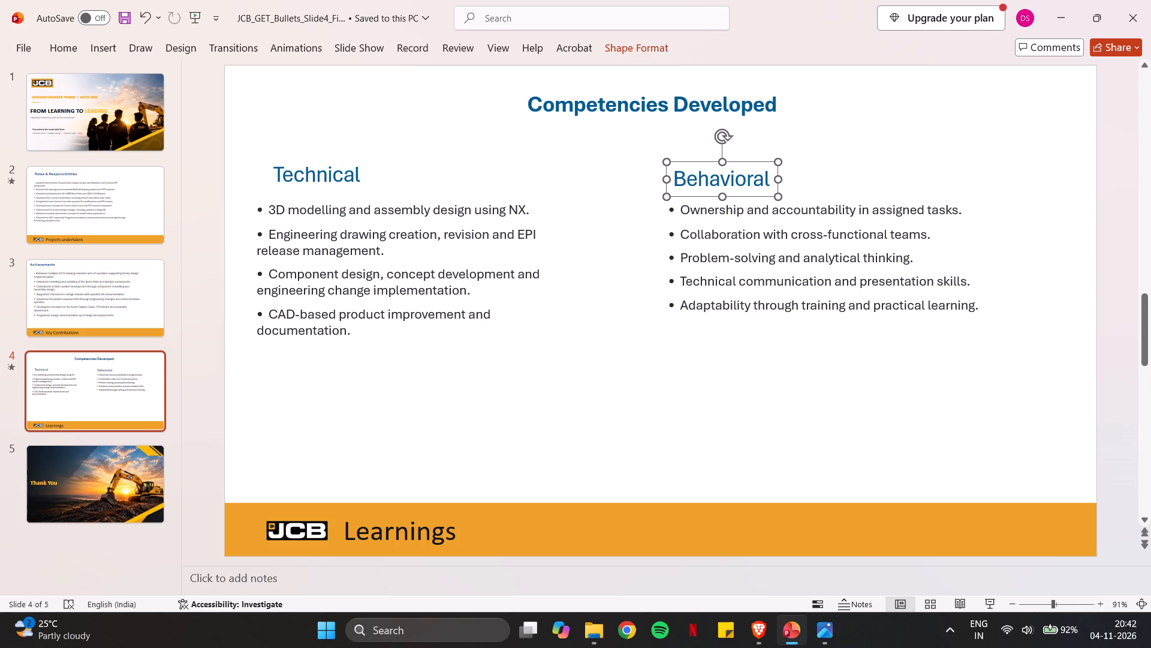
Go back through the slides from slide 5 to the title slide and save the presentation.
{"action": "left_click", "coordinate": [386, 181]}
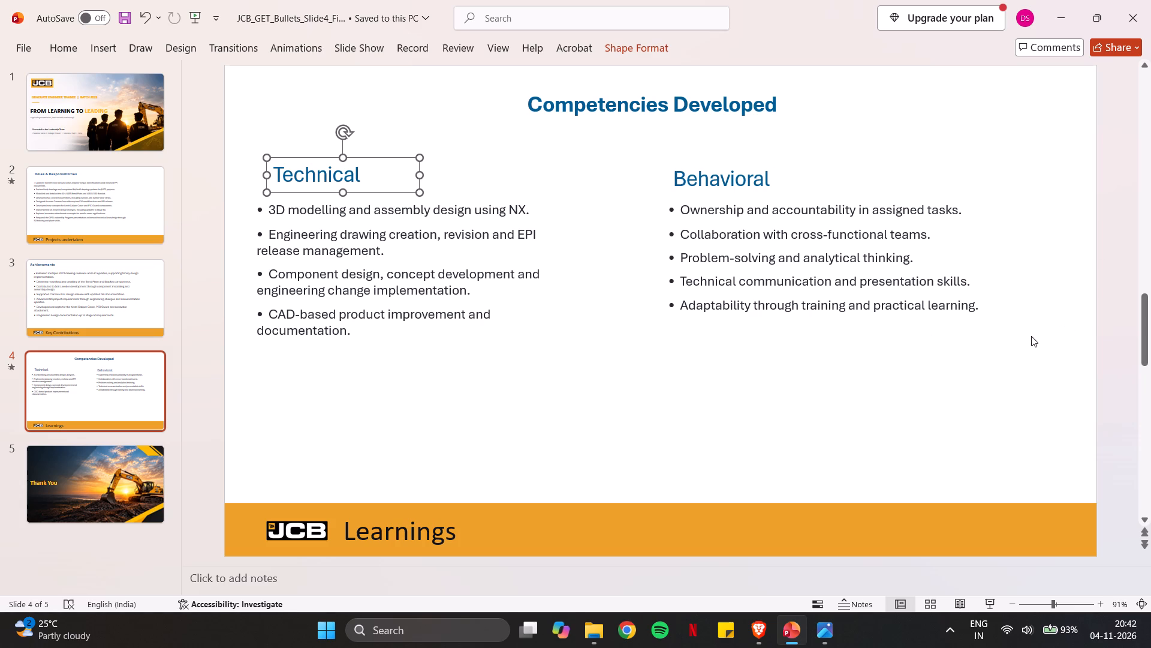
{"action": "left_click", "coordinate": [147, 496]}
{"action": "left_click", "coordinate": [70, 382]}
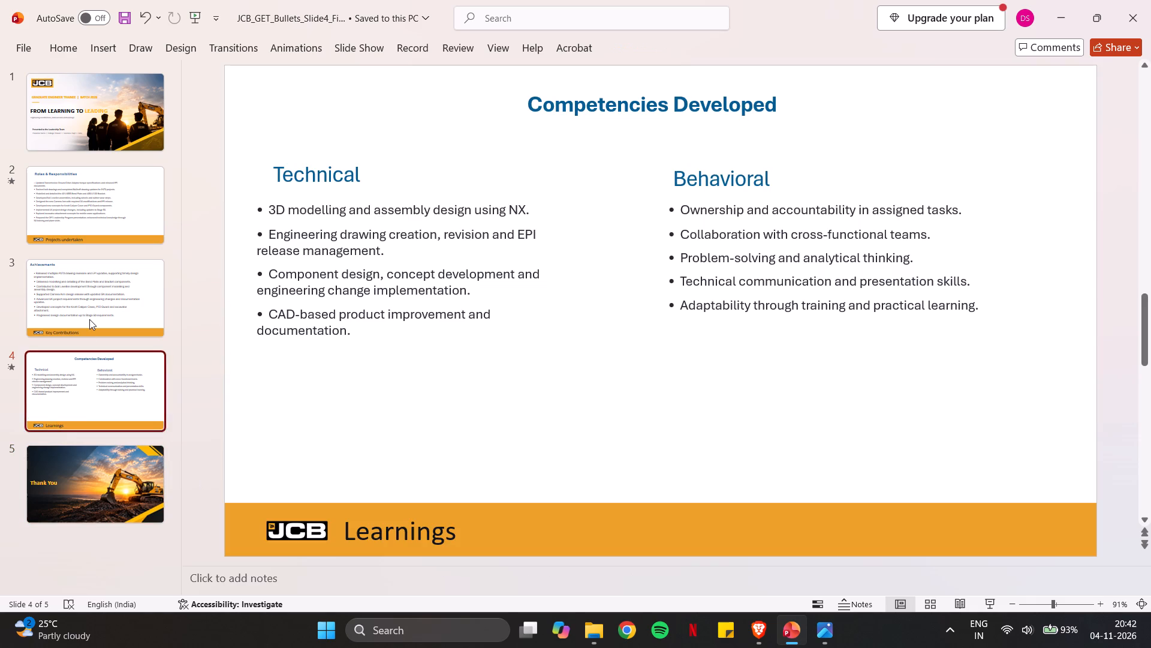
{"action": "left_click", "coordinate": [89, 319]}
{"action": "left_click", "coordinate": [73, 216]}
{"action": "left_click", "coordinate": [85, 122]}
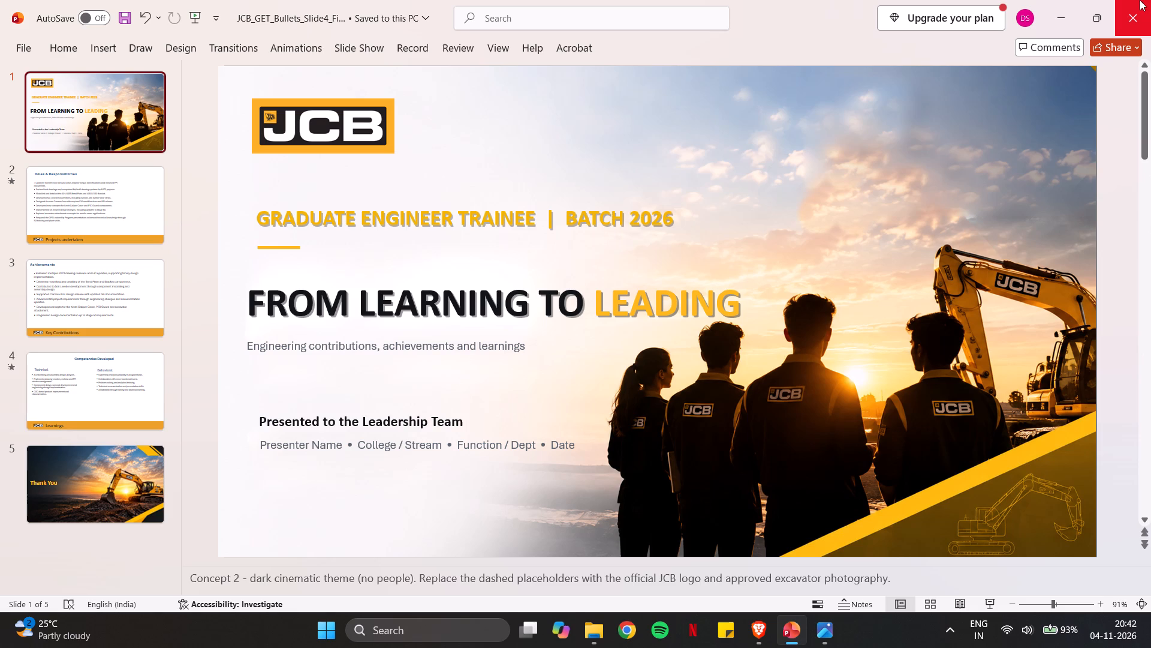
{"action": "key", "text": "ctrl+s"}
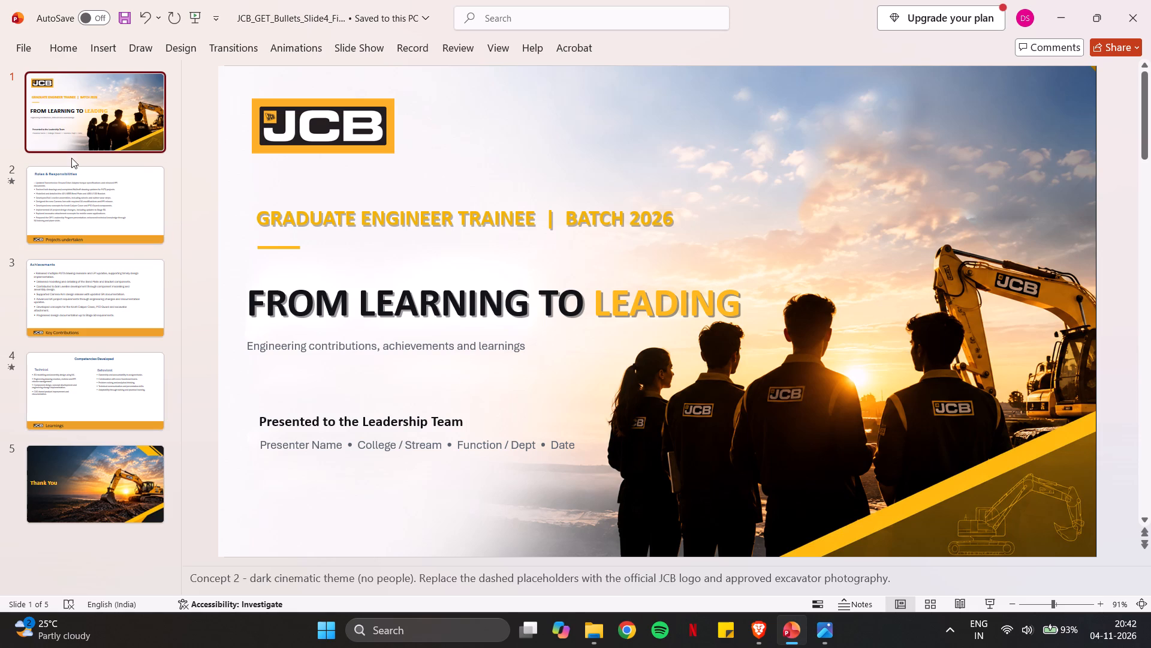
Review the saved slides in order from the title slide through slide 4.
{"action": "left_click", "coordinate": [71, 158]}
{"action": "left_click", "coordinate": [73, 197]}
{"action": "left_click", "coordinate": [80, 271]}
{"action": "left_click", "coordinate": [94, 358]}
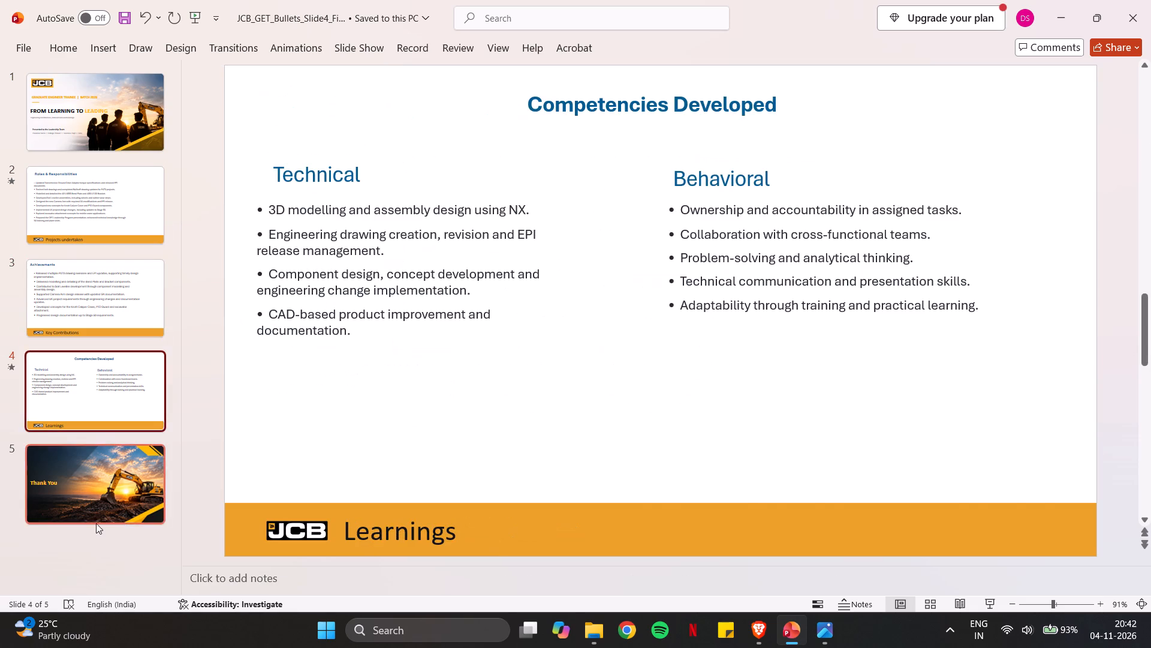
After a last look at the Thank You slide, close the presentation, the slide screenshot and the Screenshots folder.
{"action": "left_click", "coordinate": [94, 524]}
{"action": "left_click", "coordinate": [117, 491]}
{"action": "left_click", "coordinate": [1150, 0]}
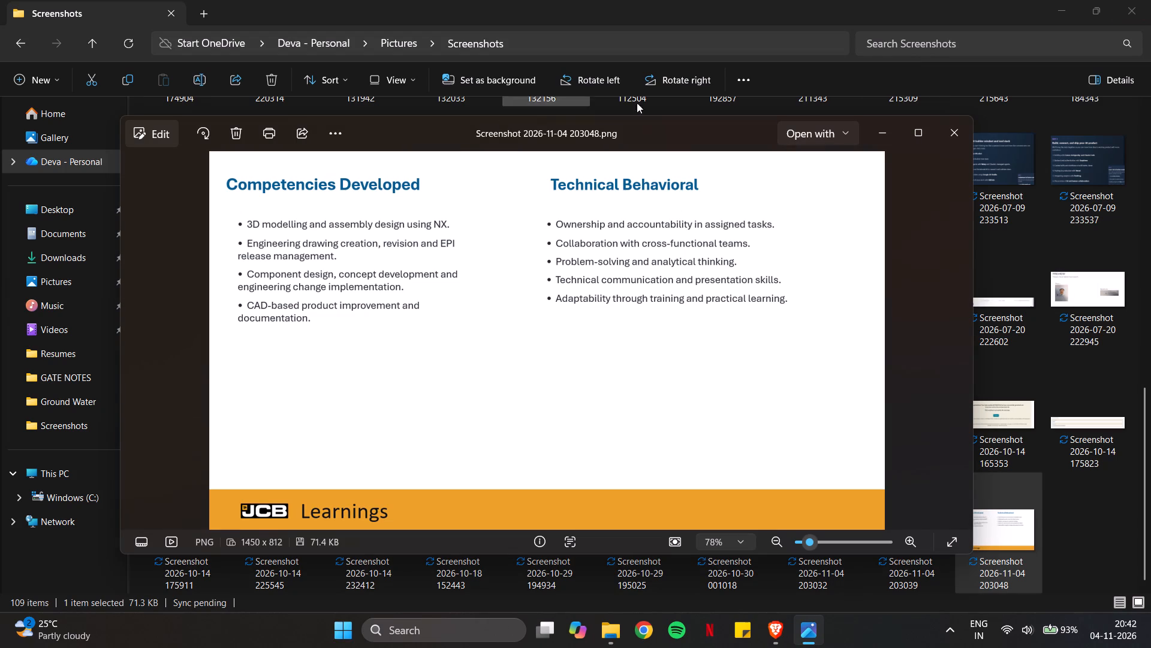
{"action": "left_click", "coordinate": [957, 136]}
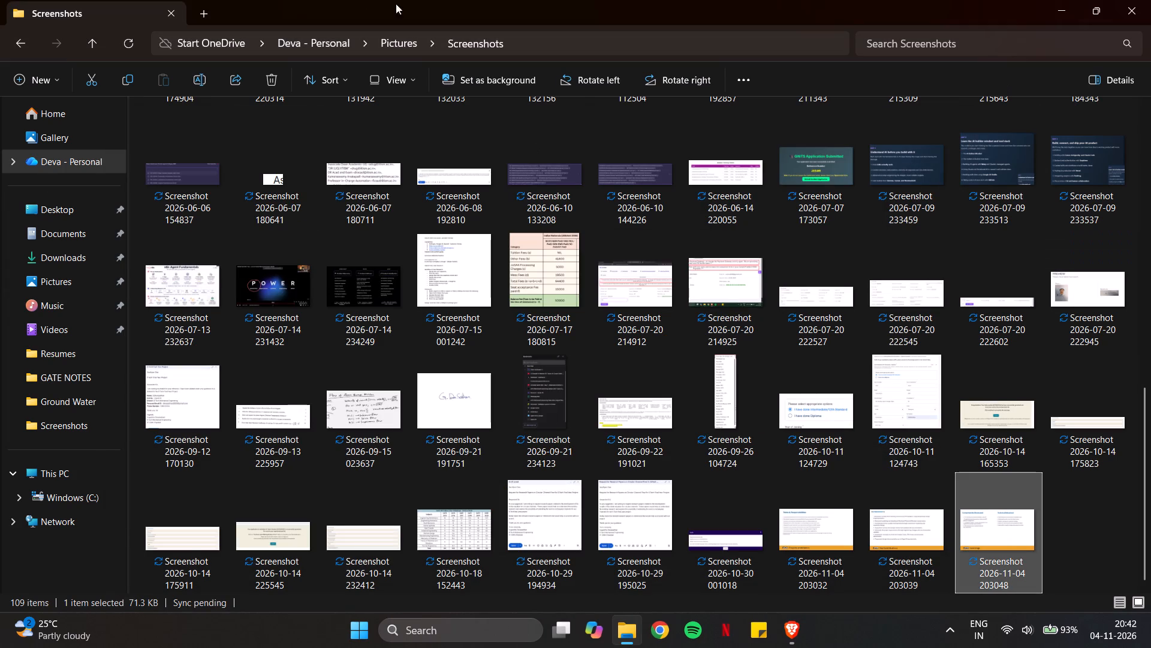
{"action": "left_click", "coordinate": [1150, 0]}
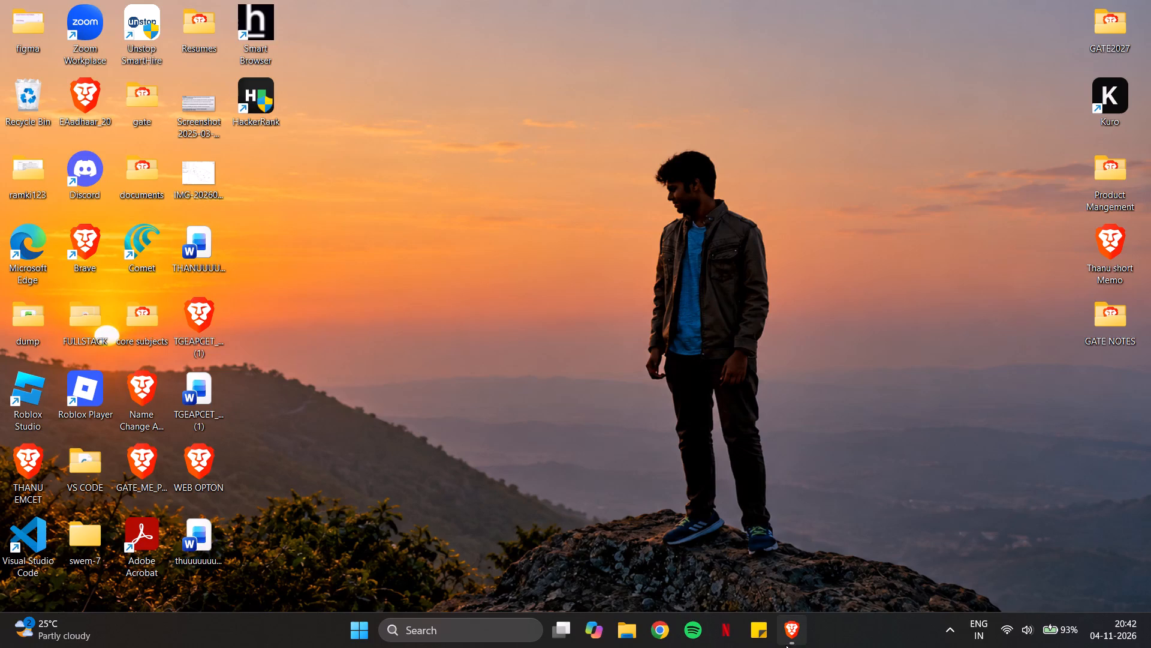
Switch to Gmail in the Brave browser and copy the sender's email address from the "Fwd: PPT" message.
{"action": "left_click", "coordinate": [786, 645]}
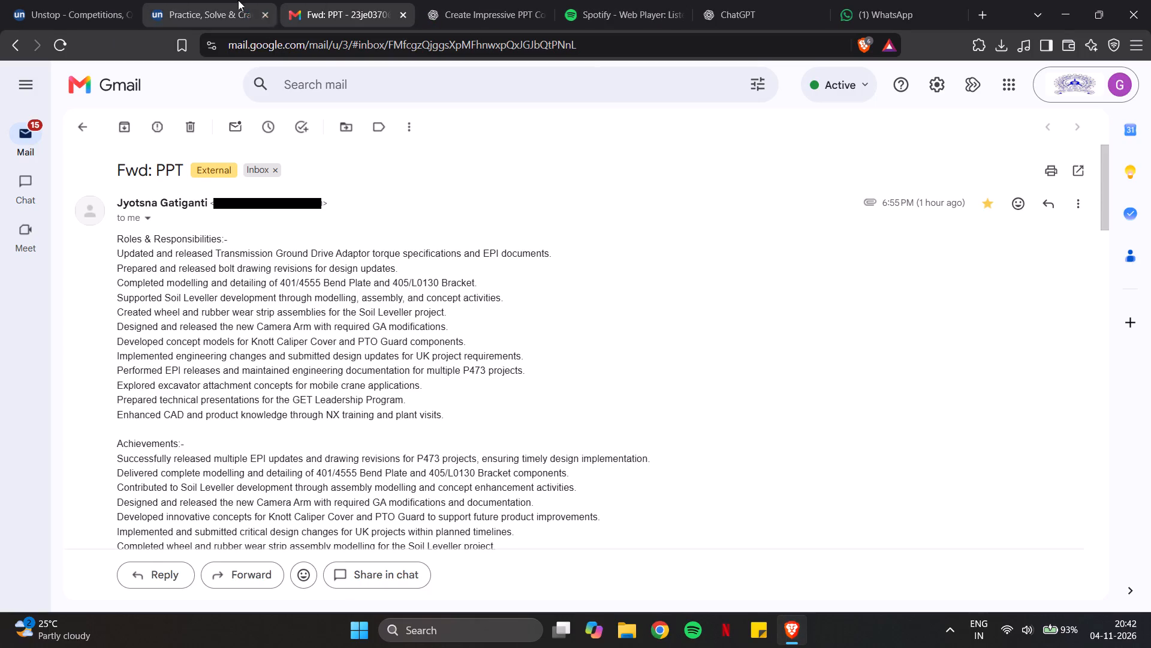
{"action": "scroll", "coordinate": [378, 325], "scroll_direction": "down", "scroll_amount": 3}
{"action": "scroll", "coordinate": [378, 325], "scroll_direction": "up", "scroll_amount": 4}
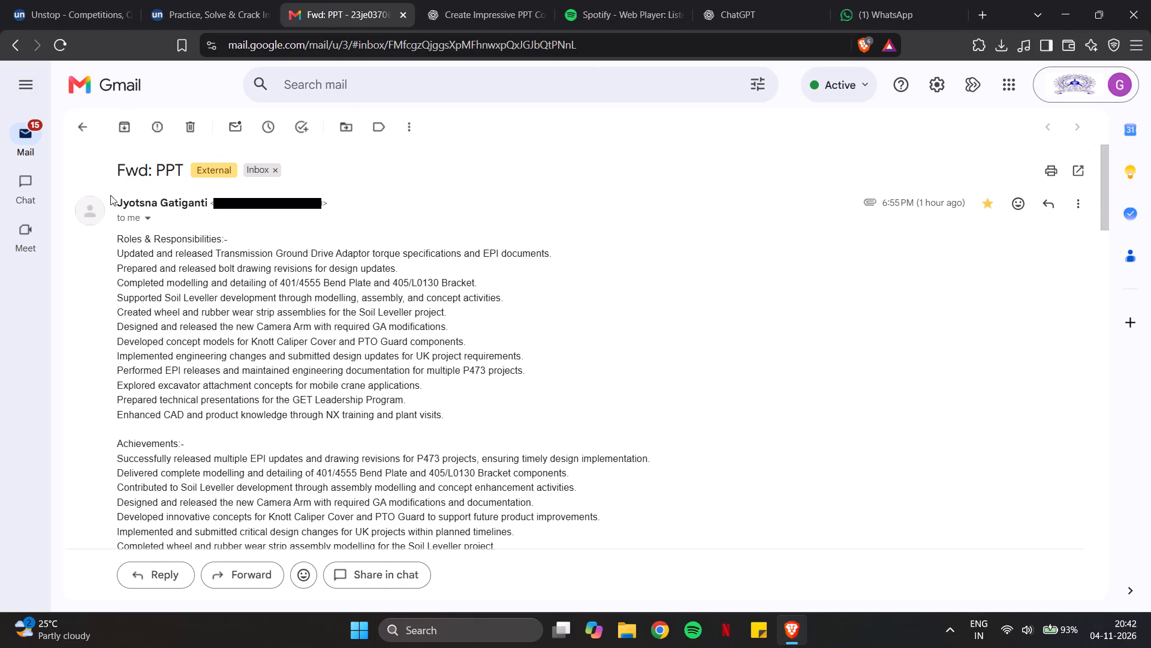
{"action": "left_click_drag", "start_coordinate": [213, 206], "coordinate": [319, 204]}
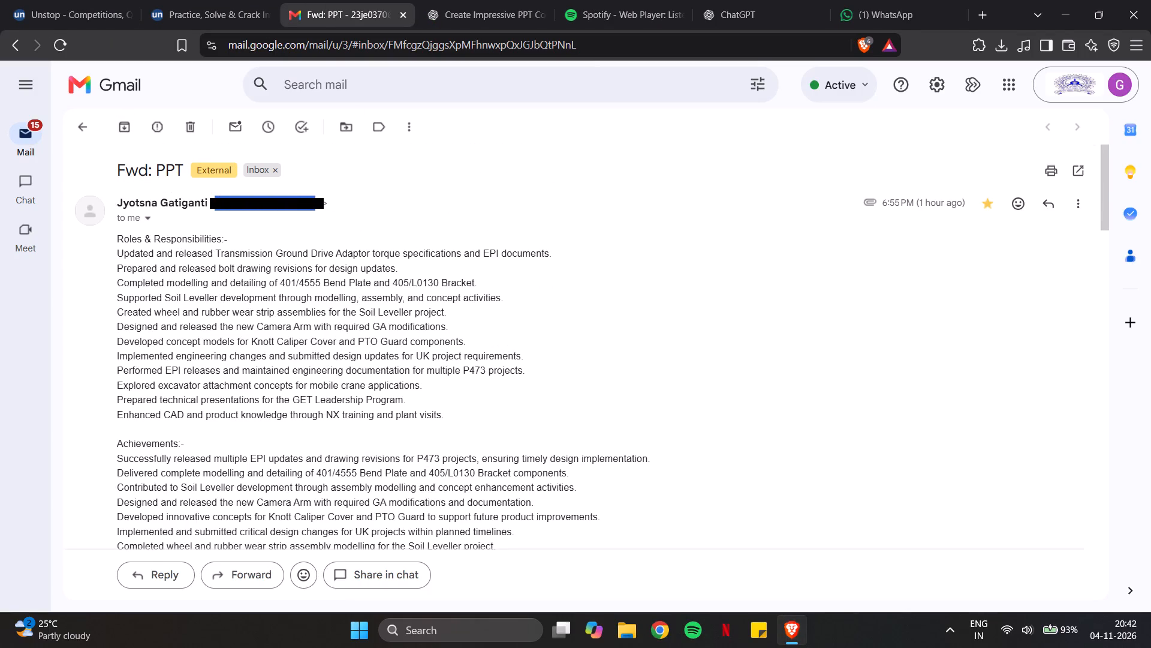
{"action": "left_click_drag", "start_coordinate": [319, 204], "coordinate": [321, 204]}
{"action": "key", "text": "ctrl+c"}
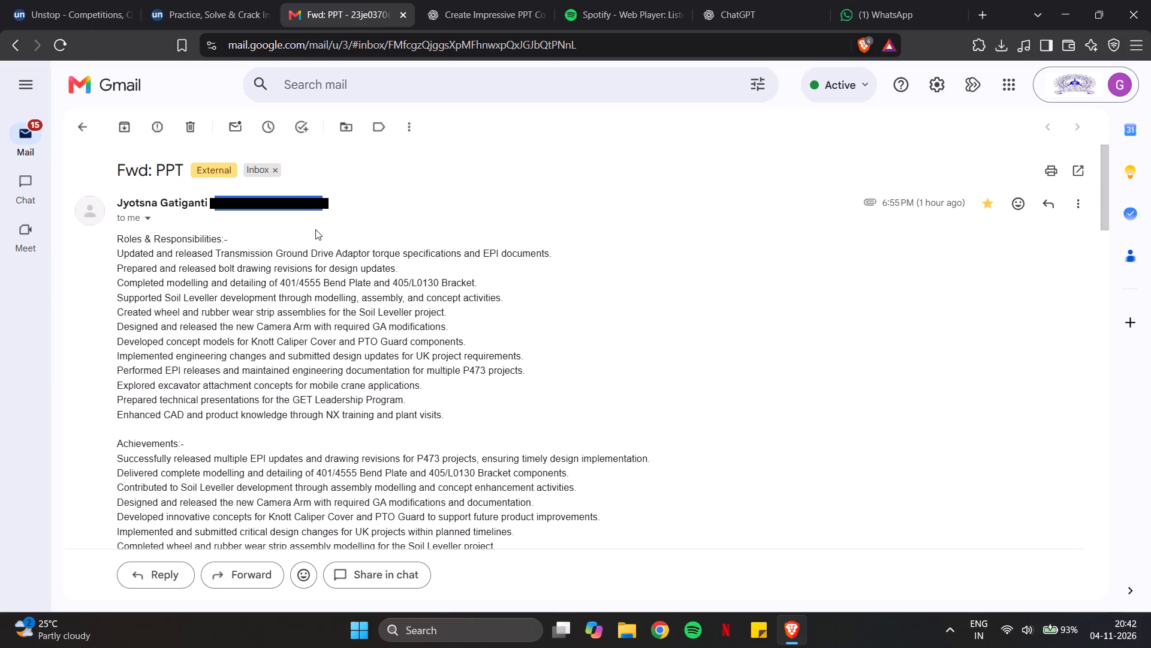
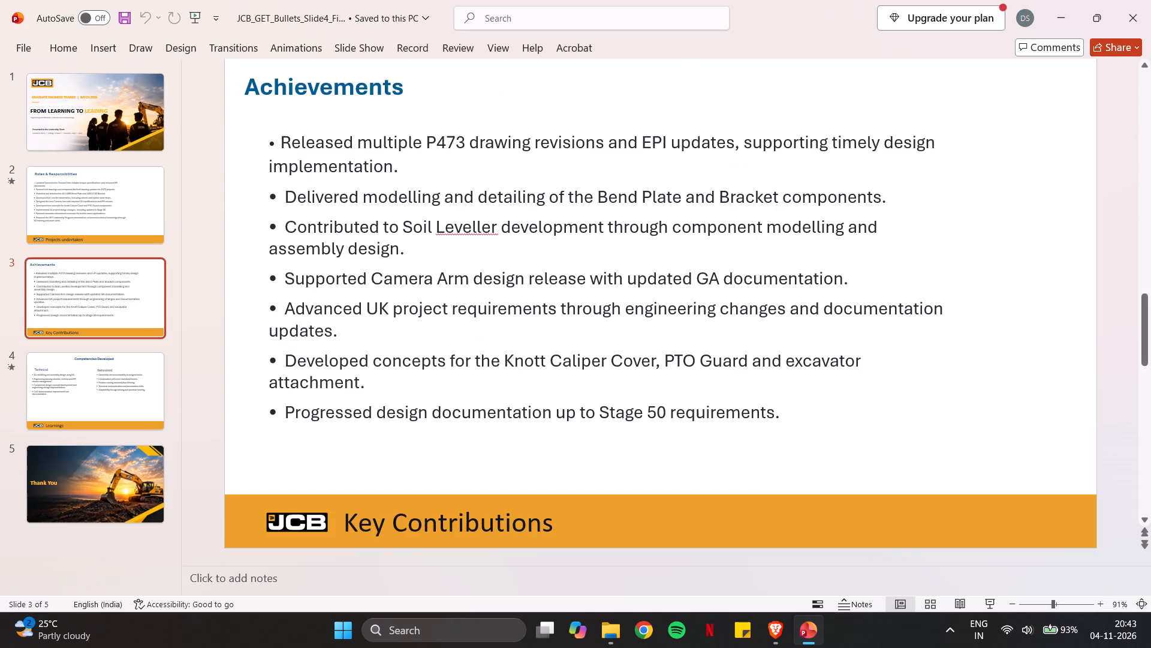
Check the "Key Contributions" and "Learnings" slides once more, moving on toward the end of the presentation.
{"action": "scroll", "coordinate": [516, 250], "scroll_direction": "down", "scroll_amount": 2}
{"action": "scroll", "coordinate": [516, 250], "scroll_direction": "up", "scroll_amount": 3}
{"action": "scroll", "coordinate": [516, 250], "scroll_direction": "down", "scroll_amount": 3}
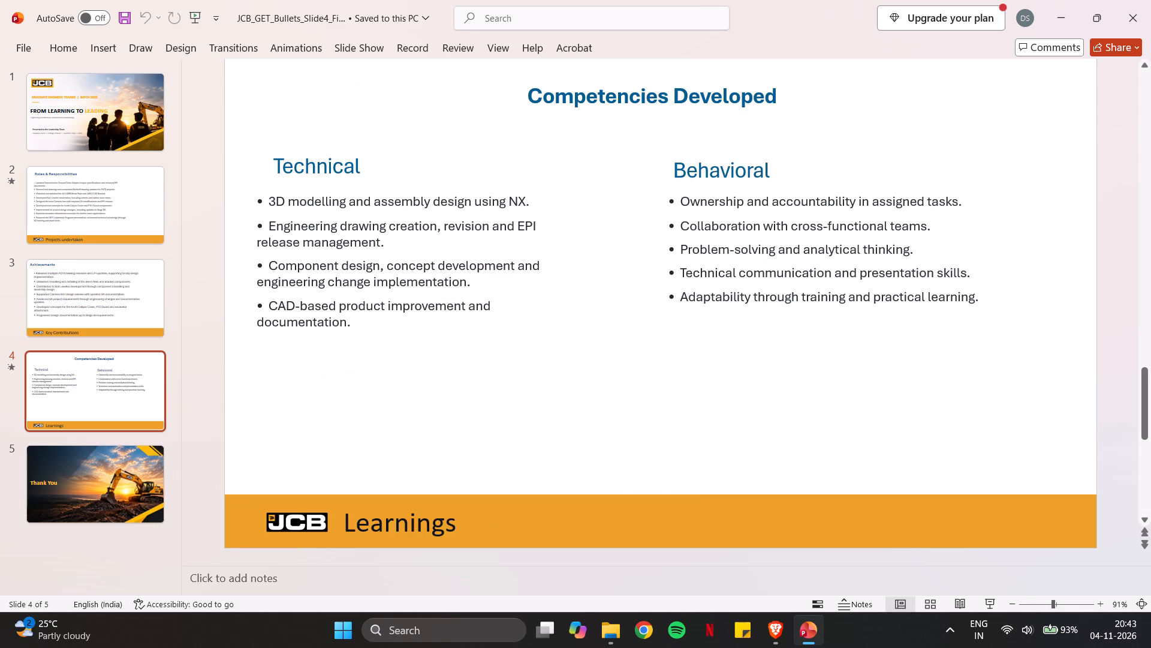
{"action": "scroll", "coordinate": [516, 250], "scroll_direction": "down", "scroll_amount": 2}
Close the saved JCB presentation and return to the file explorer.
{"action": "left_click", "coordinate": [1150, 0]}
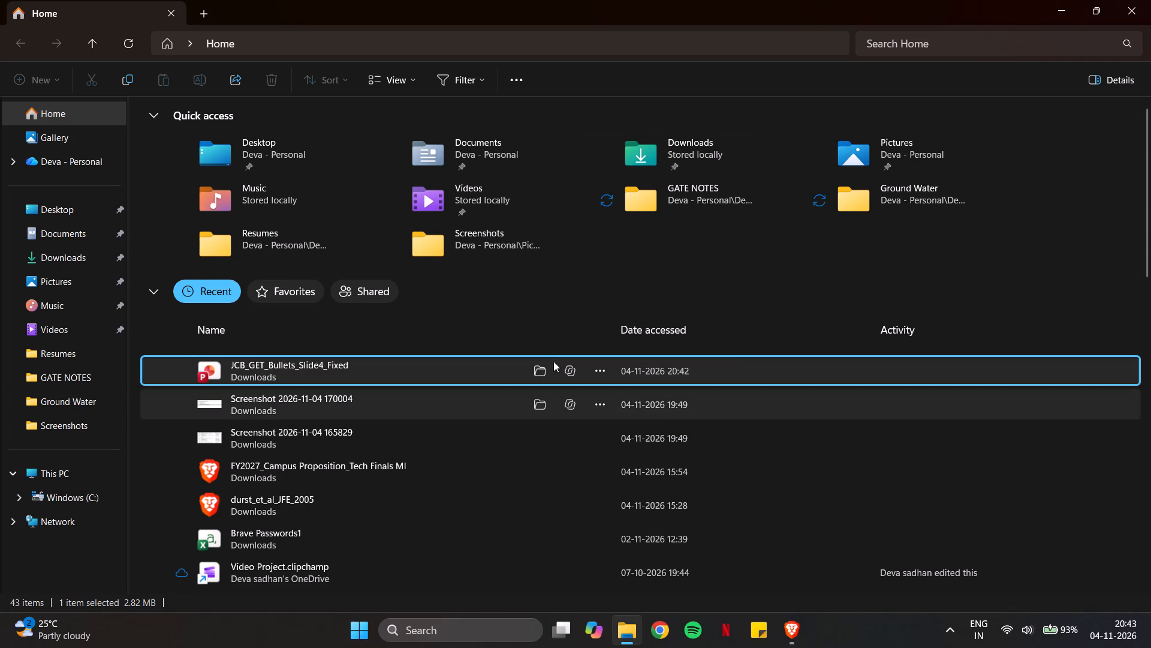
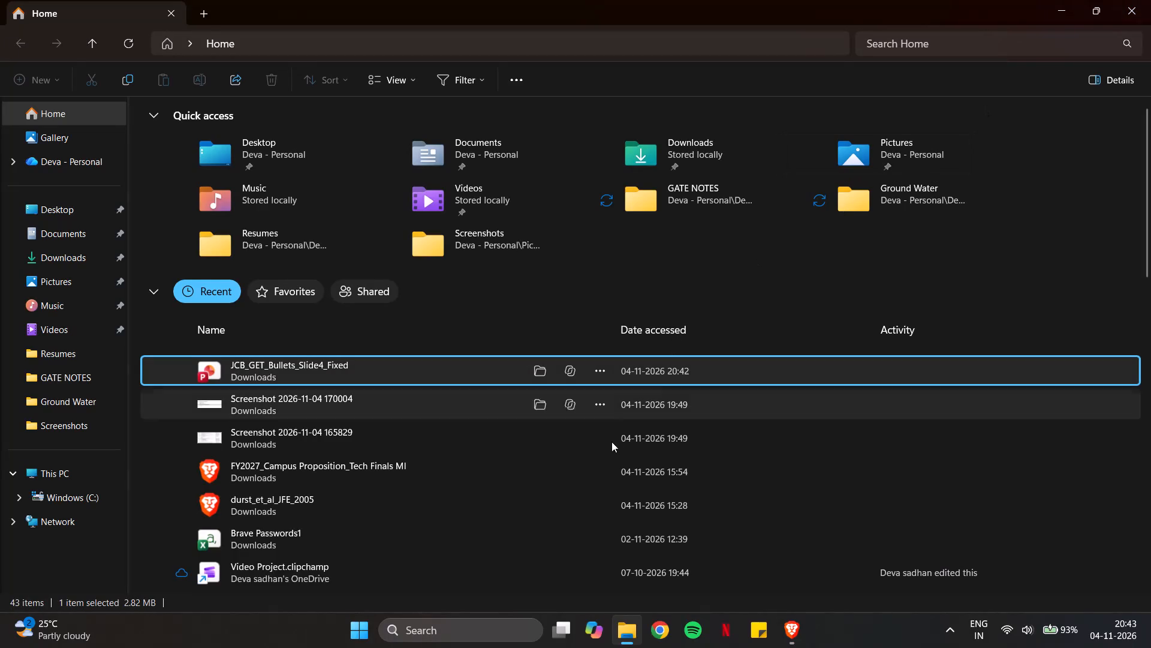
Reopen the JCB_GET_Bullets_Slide4_Fixed presentation and capture a screen snip of the whole "Roles & Responsibilities" slide.
{"action": "double_click", "coordinate": [354, 375]}
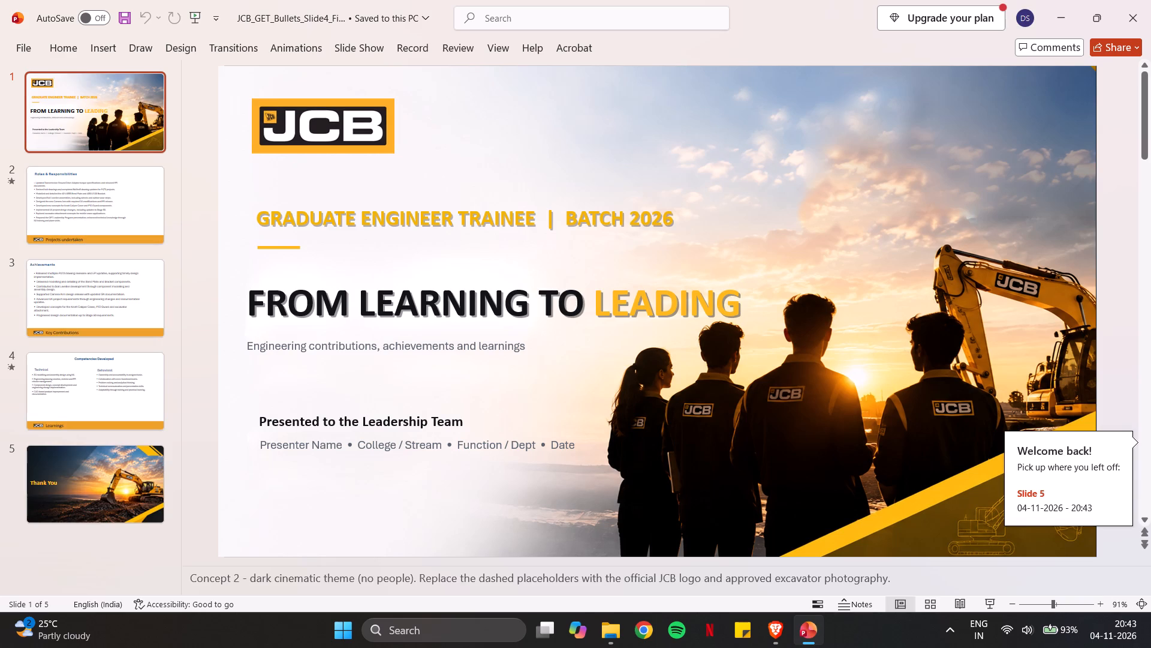
{"action": "key", "text": "Right"}
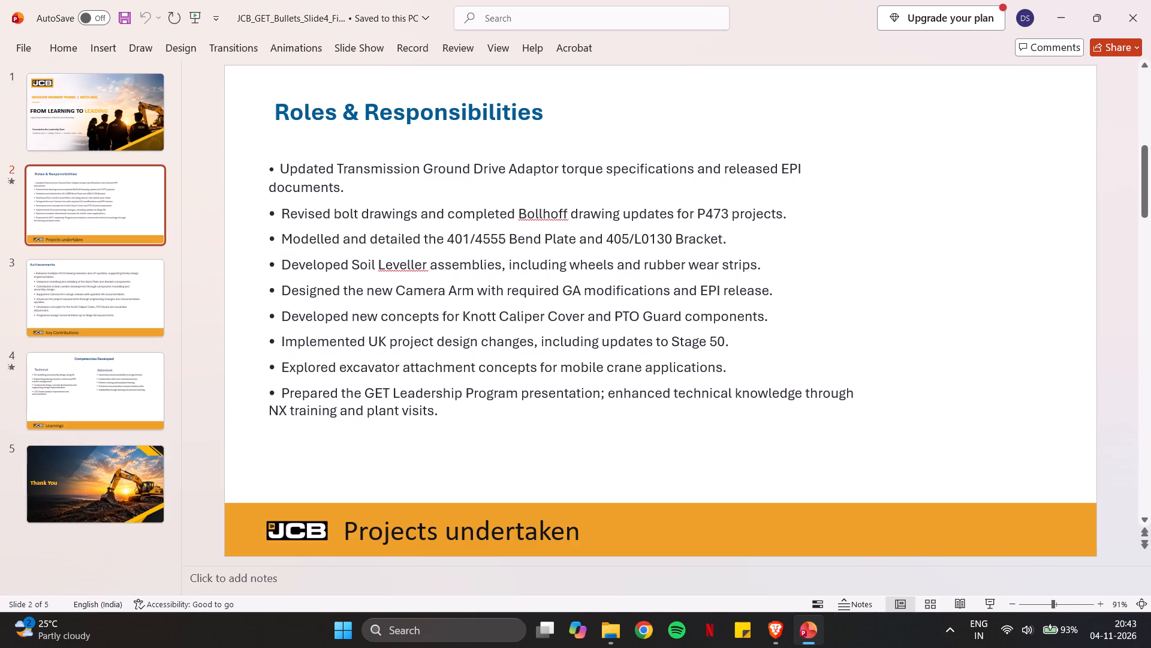
{"action": "key", "text": "Right"}
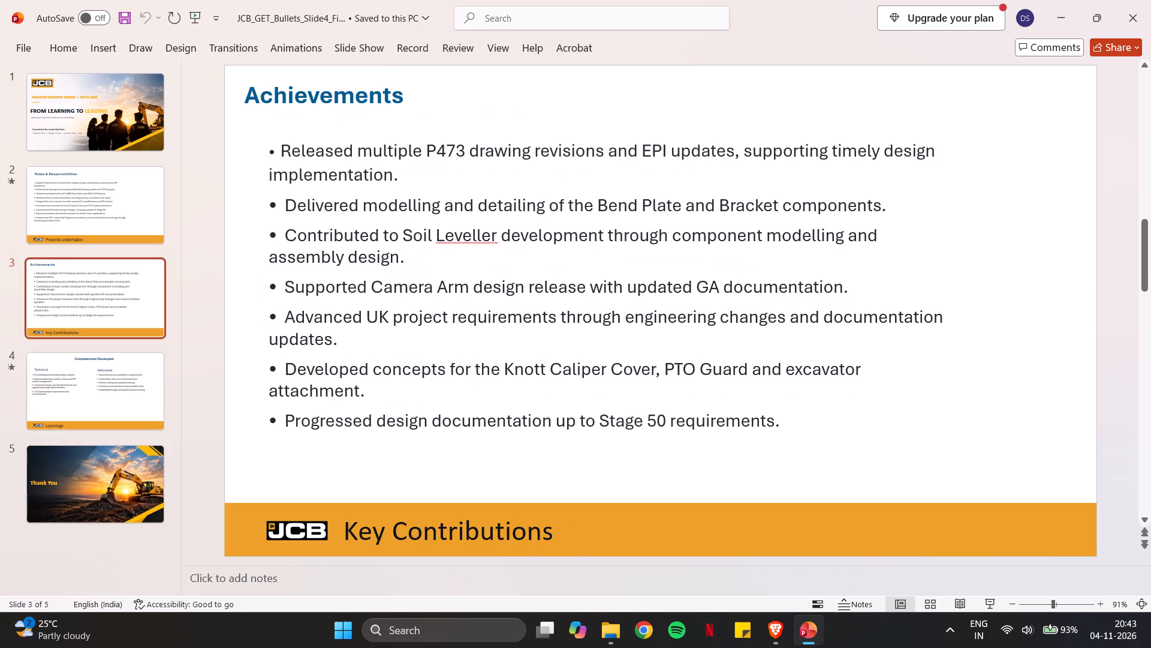
{"action": "key", "text": "Left"}
{"action": "key", "text": "Print"}
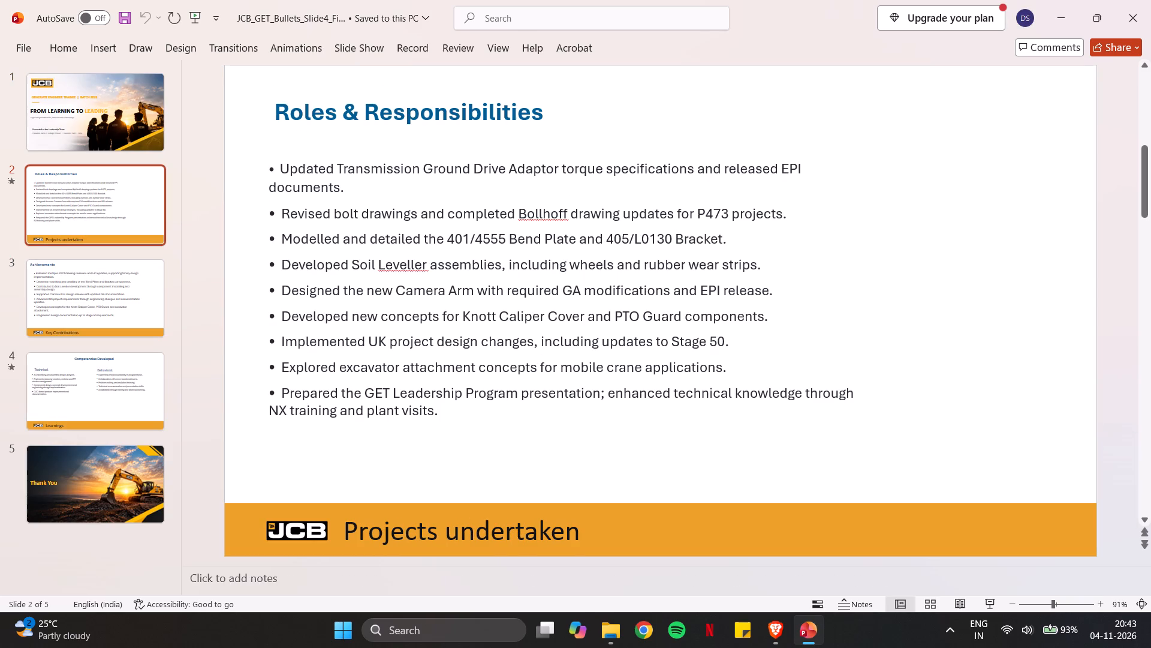
{"action": "left_click_drag", "start_coordinate": [223, 69], "coordinate": [1117, 553]}
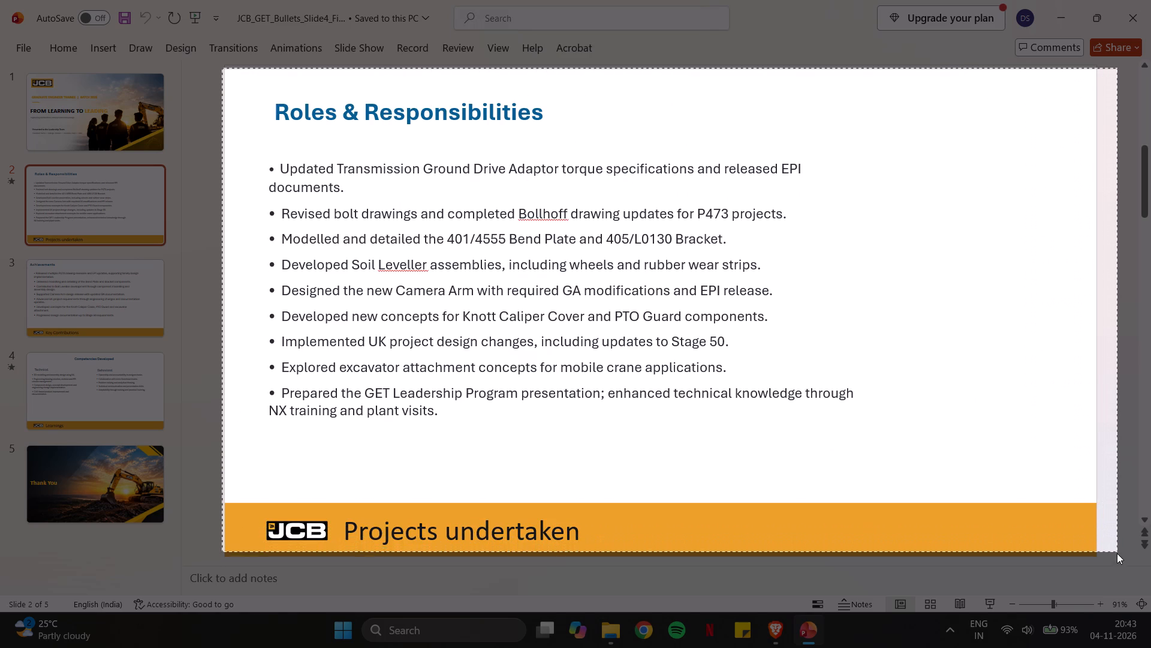
{"action": "left_click_drag", "start_coordinate": [1117, 553], "coordinate": [1101, 555]}
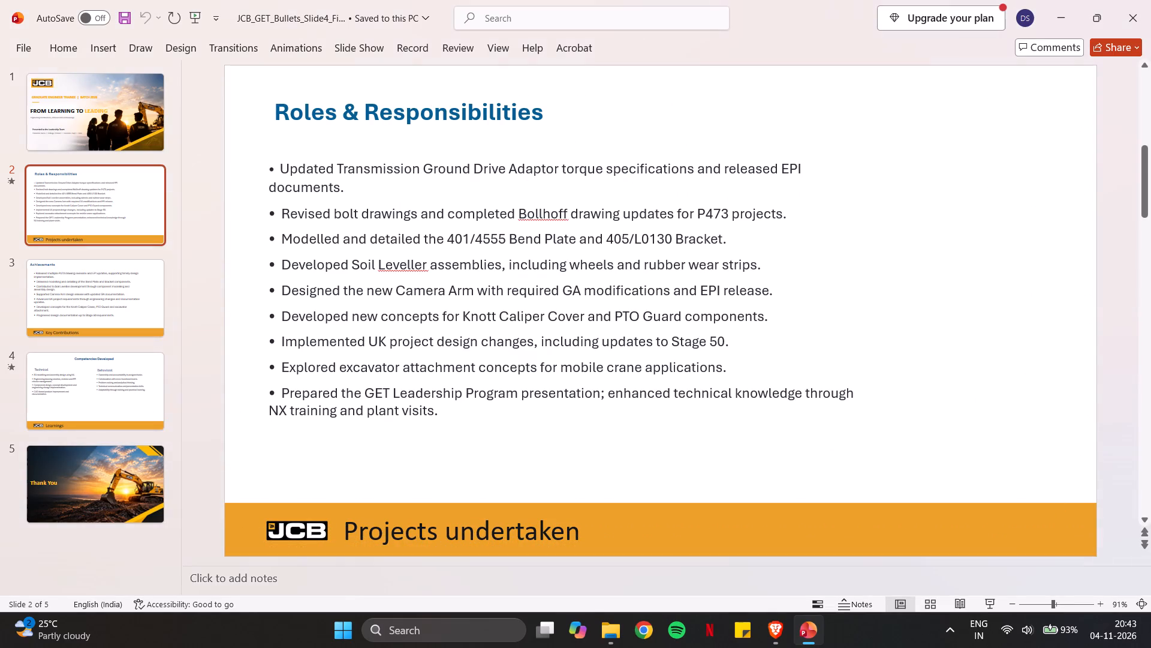
Capture a screen snip of the whole "Competencies Developed" slide, from its title down to the "Learnings" footer band.
{"action": "key", "text": "Right"}
{"action": "key", "text": "Right"}
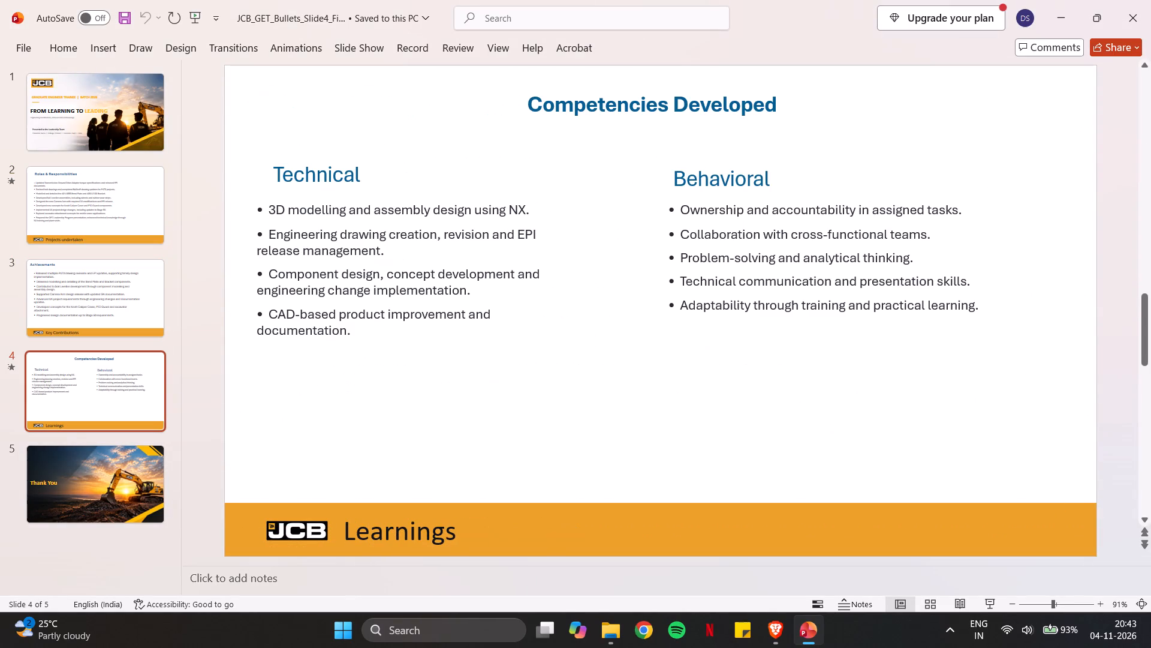
{"action": "key", "text": "Print"}
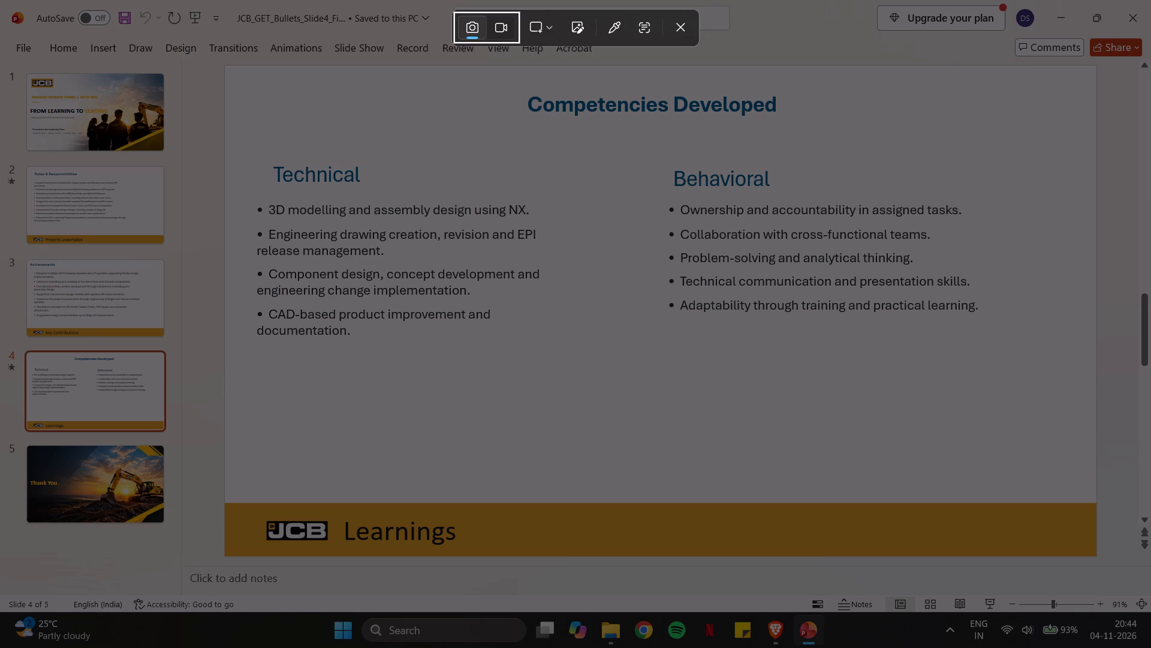
{"action": "left_click_drag", "start_coordinate": [228, 65], "coordinate": [1131, 560]}
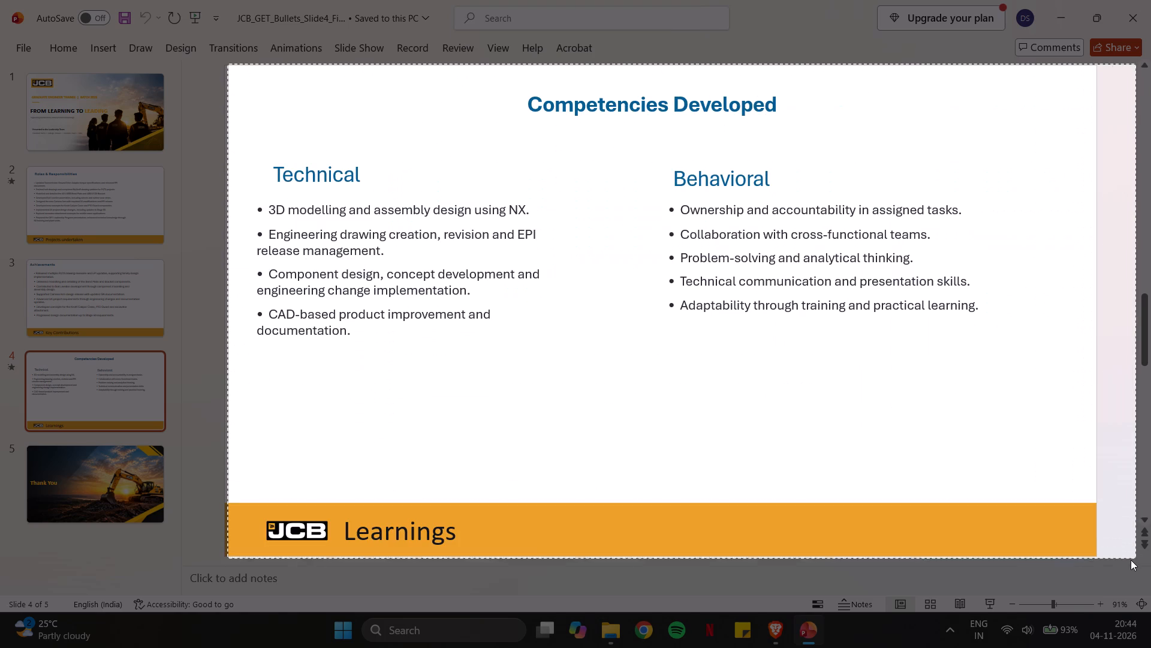
{"action": "left_click_drag", "start_coordinate": [1131, 560], "coordinate": [1096, 563]}
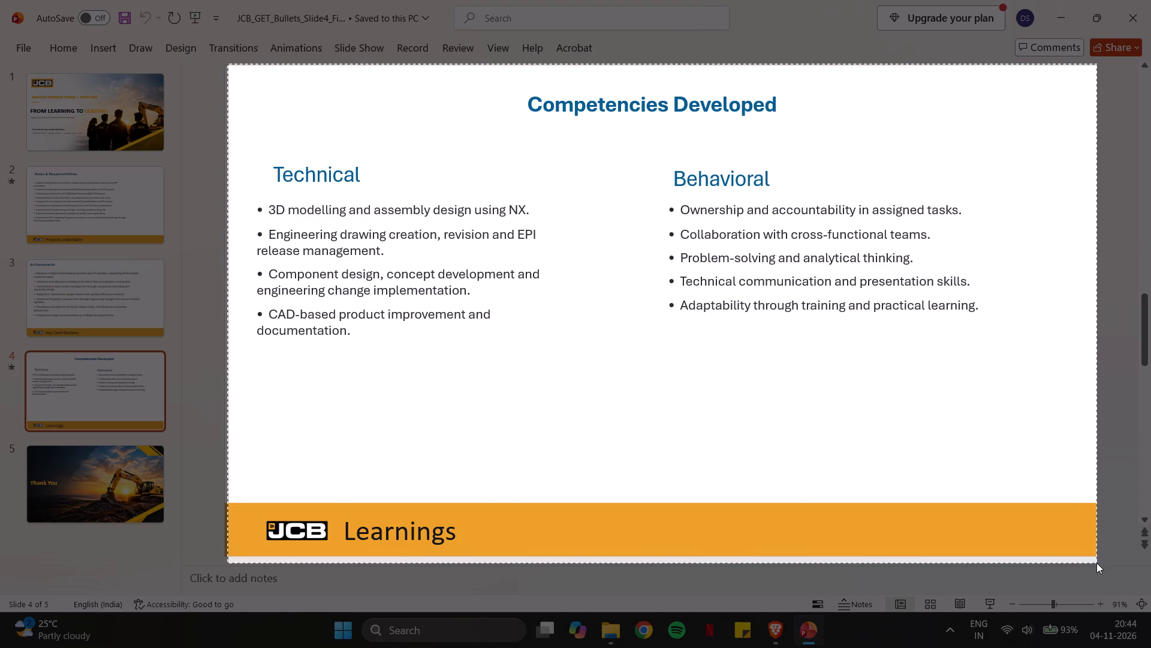
{"action": "left_click_drag", "start_coordinate": [1096, 563], "coordinate": [1094, 563]}
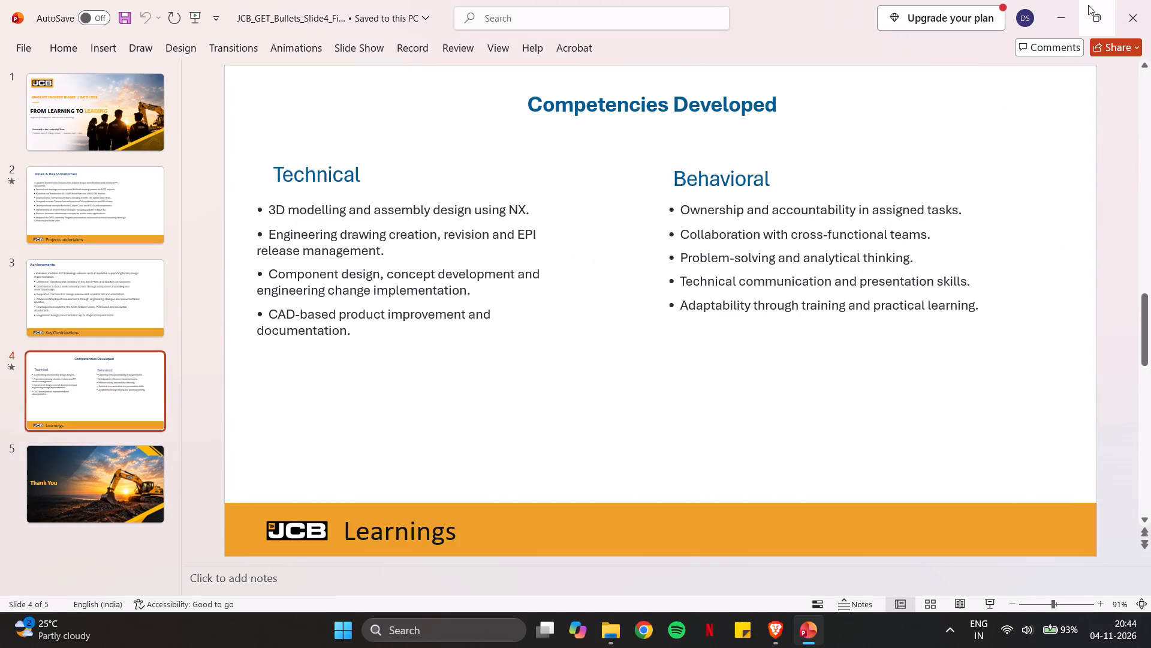
Close the JCB presentation and return to the file explorer.
{"action": "left_click", "coordinate": [1150, 0]}
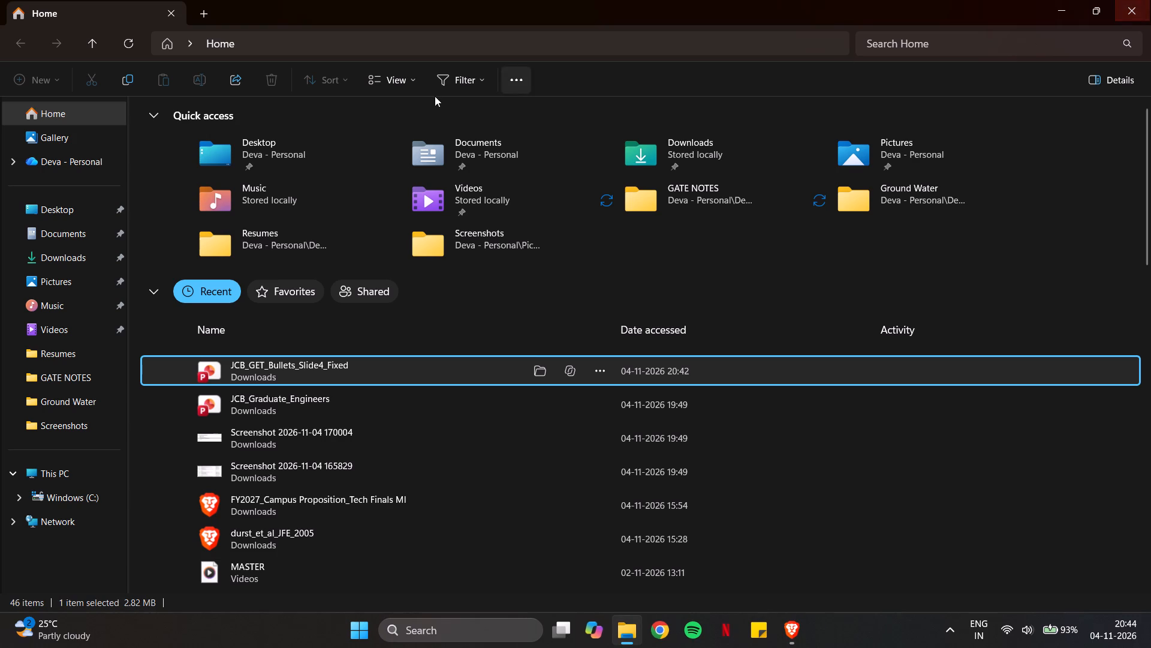
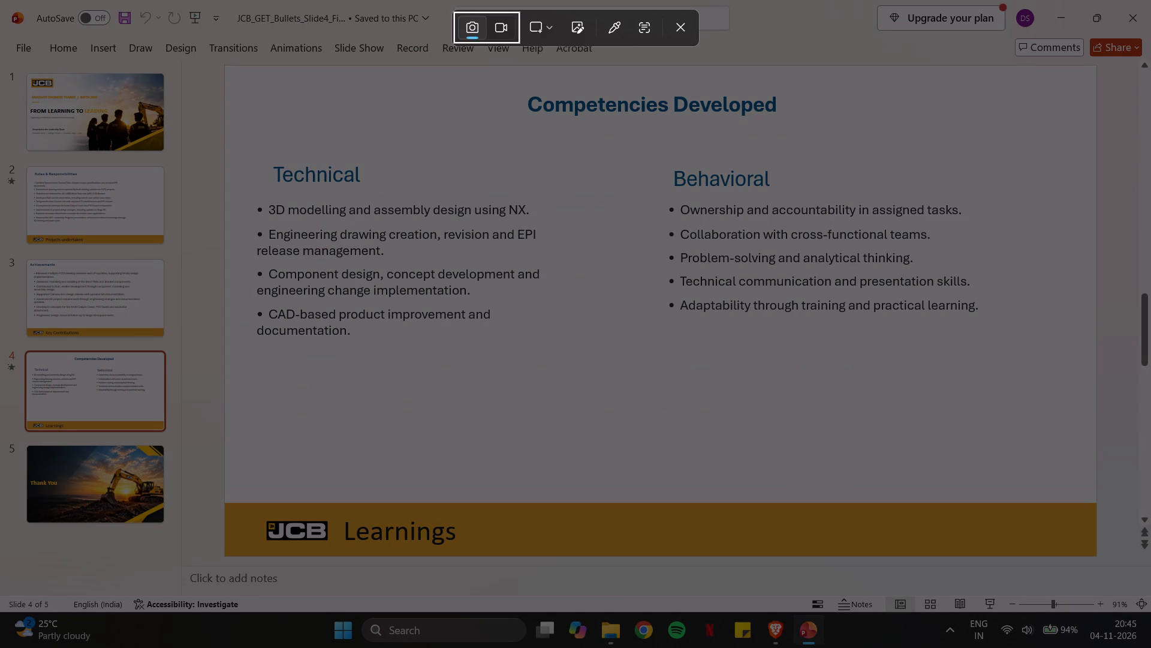
Capture a screen snip of the whole "Competencies Developed" slide, from its title down to the "Learnings" footer band.
{"action": "left_click_drag", "start_coordinate": [227, 68], "coordinate": [1134, 527]}
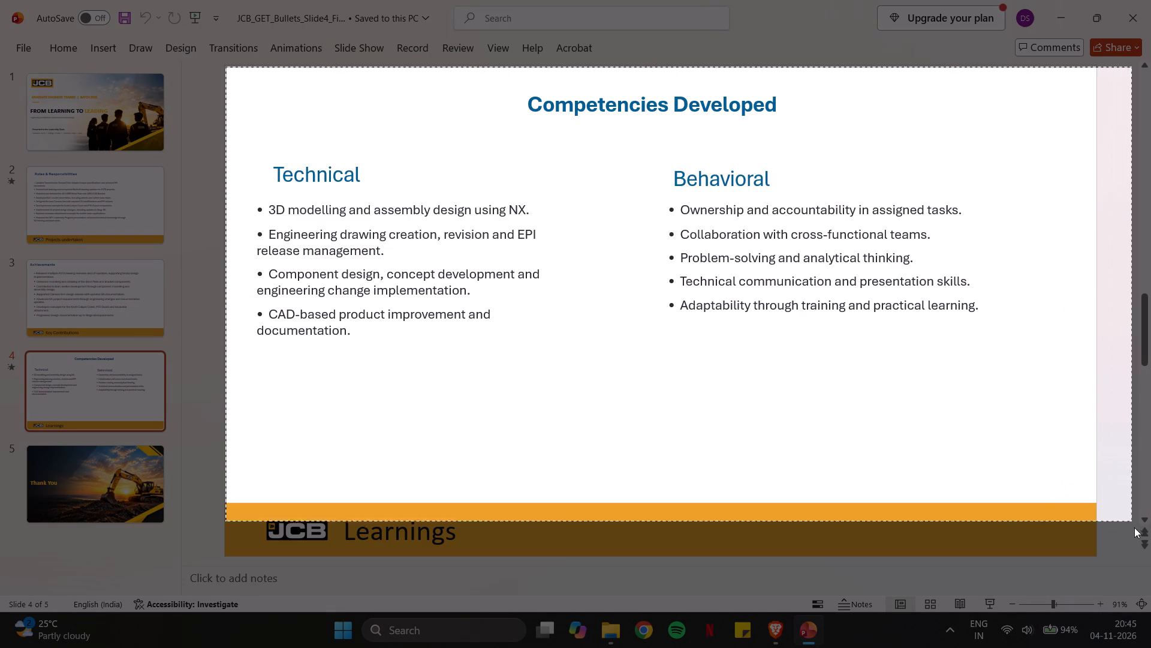
{"action": "left_click_drag", "start_coordinate": [1134, 527], "coordinate": [1102, 560]}
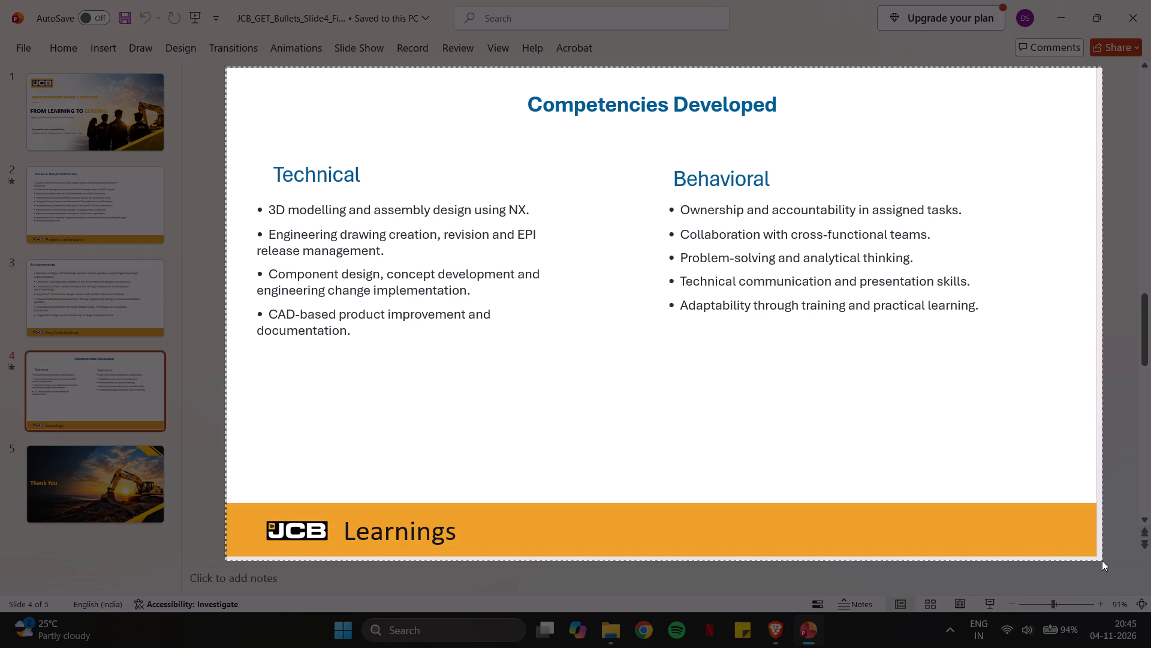
{"action": "left_click_drag", "start_coordinate": [1102, 560], "coordinate": [1101, 561]}
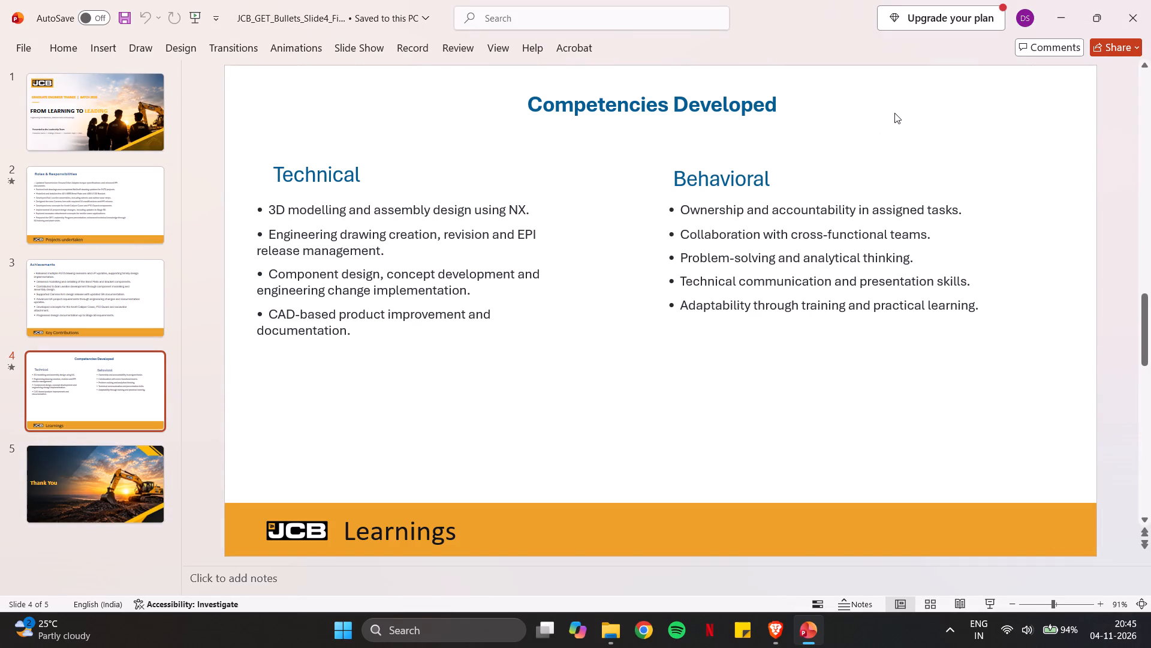
Close the JCB presentation and return to the file explorer.
{"action": "left_click", "coordinate": [1150, 0]}
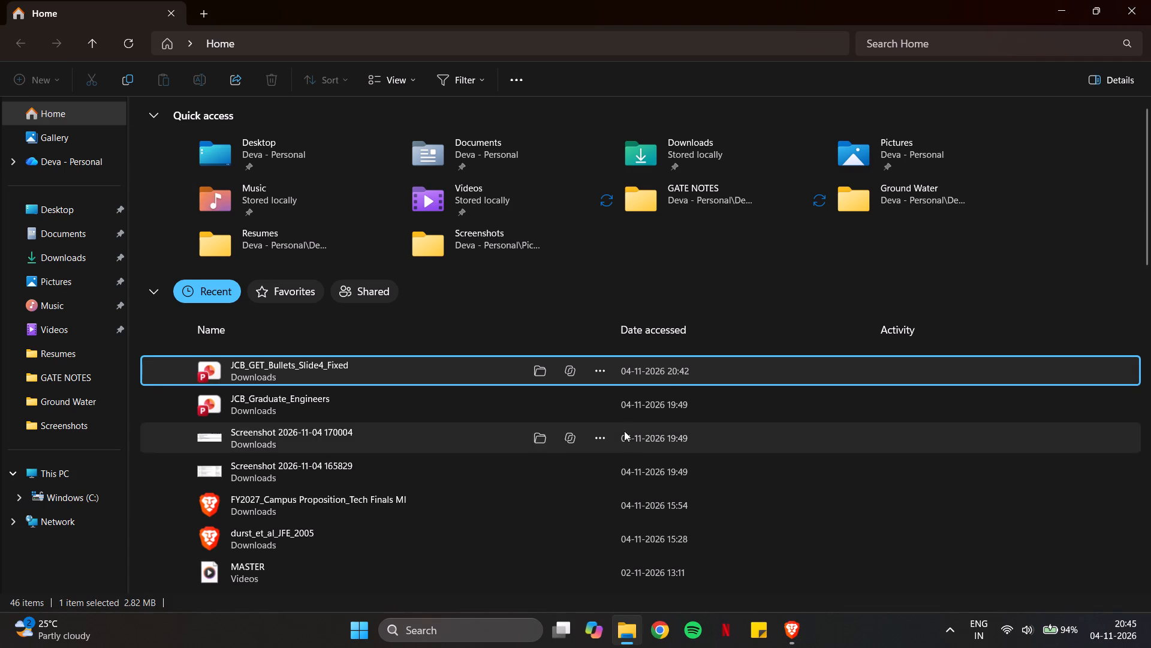